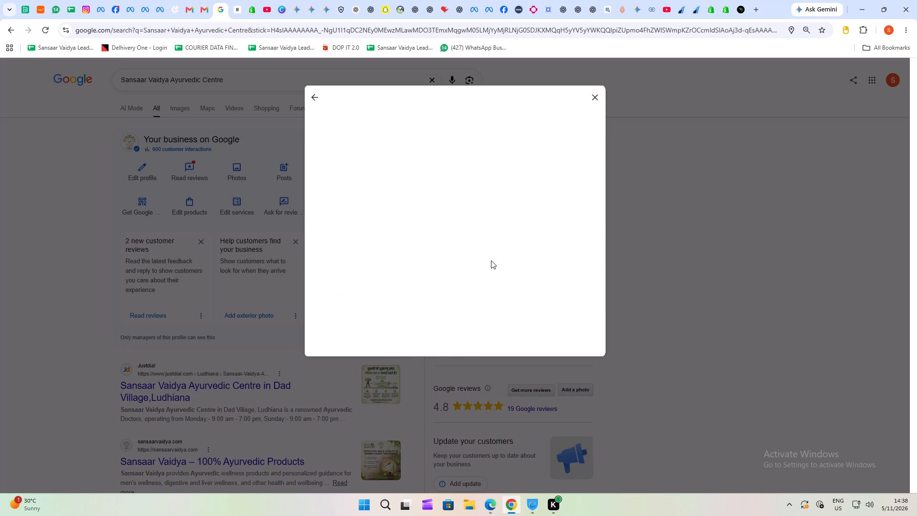
# Continue to Merchant Center from the product setup prompt, review the account overview, and return to the business search page.
pyautogui.click(572, 306)
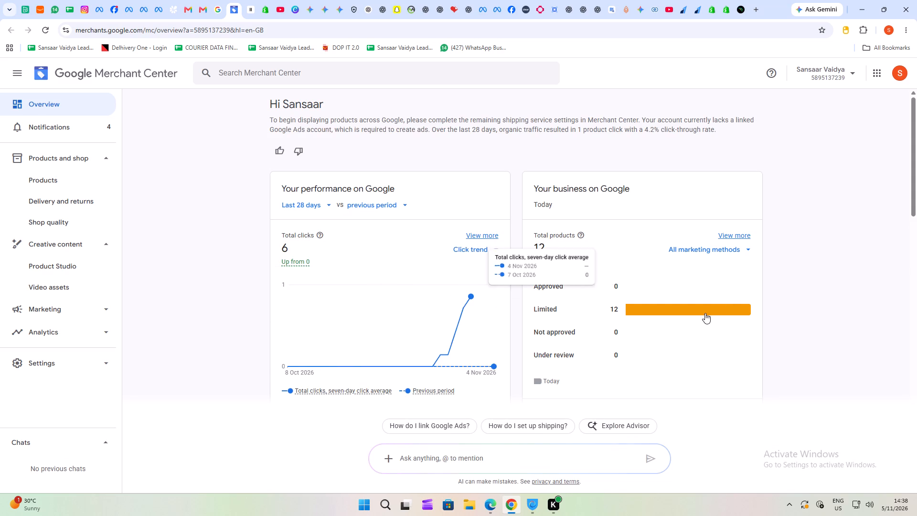
pyautogui.scroll(-11, 661, 338)
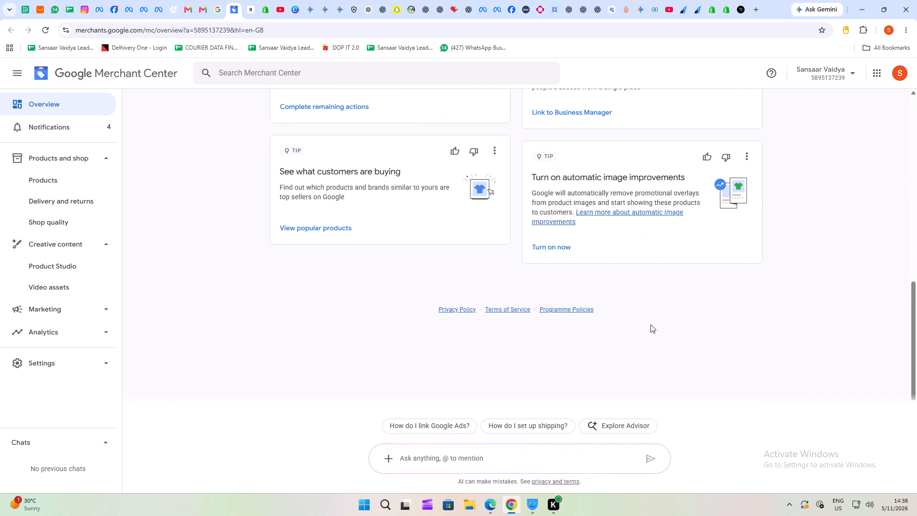
pyautogui.scroll(7, 234, 296)
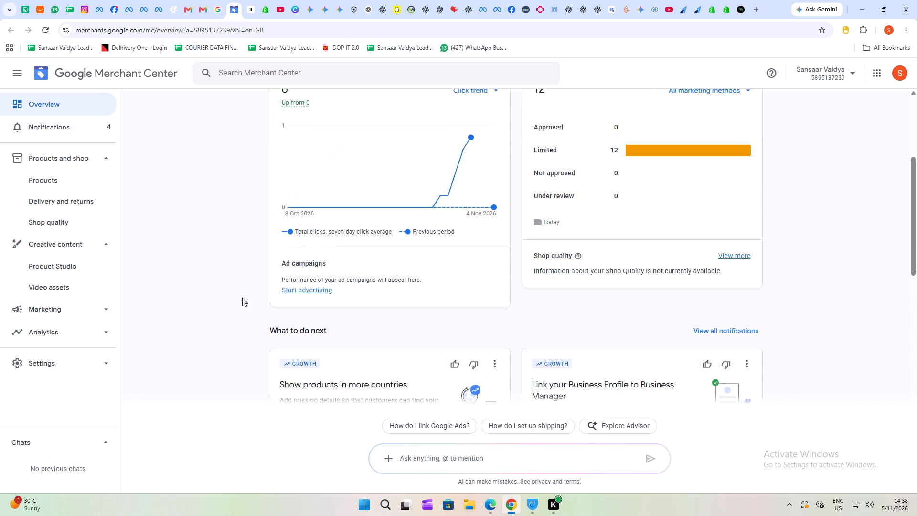
pyautogui.scroll(6, 241, 299)
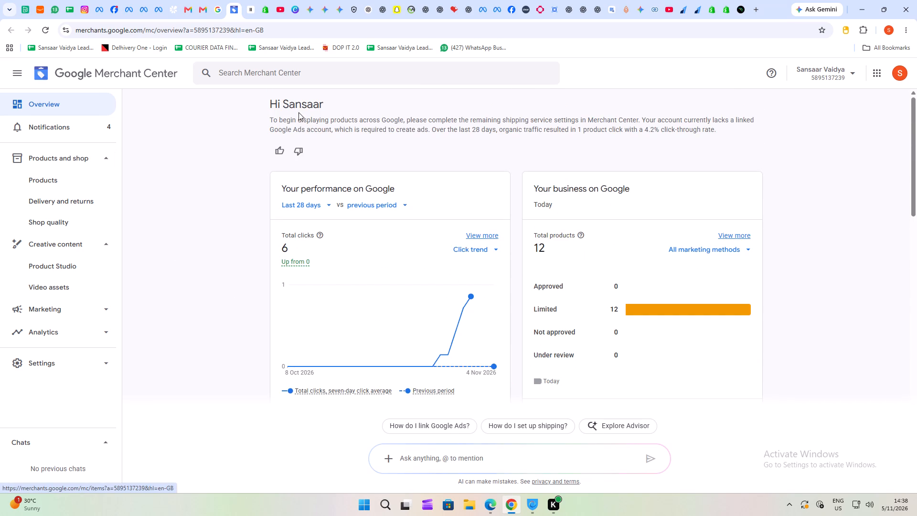
pyautogui.hotkey('ctrl', 'w')
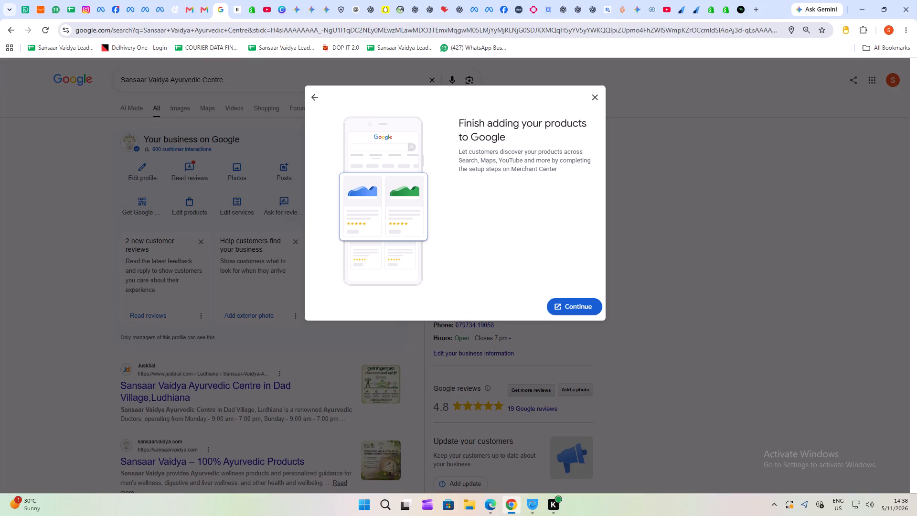
pyautogui.click(595, 97)
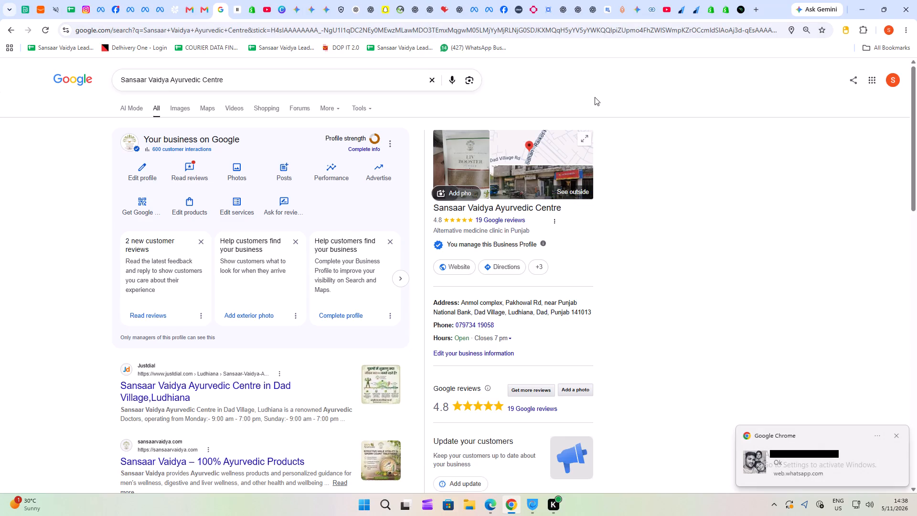
# Examine the Sansaar Vaidya Ayurvedic Centre business listing, including its in-store products, popular times and customer update section.
pyautogui.scroll(-11, 630, 250)
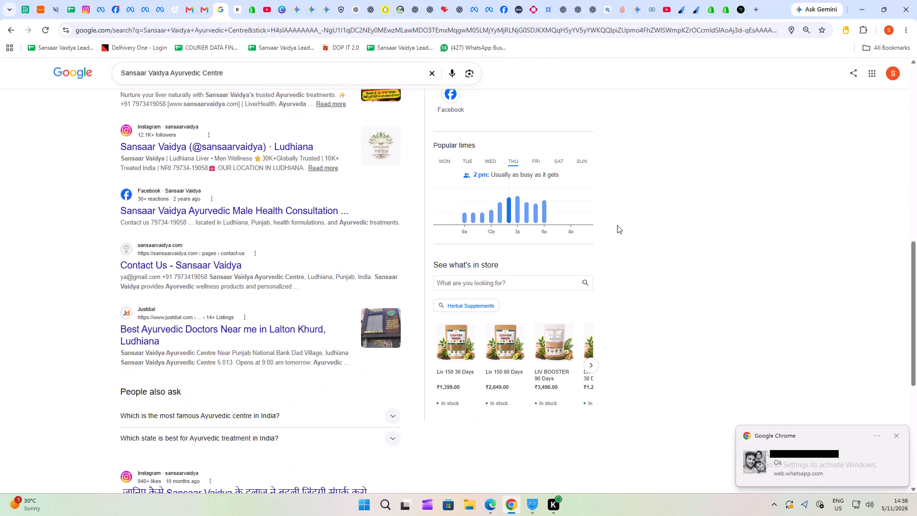
pyautogui.scroll(-1, 617, 225)
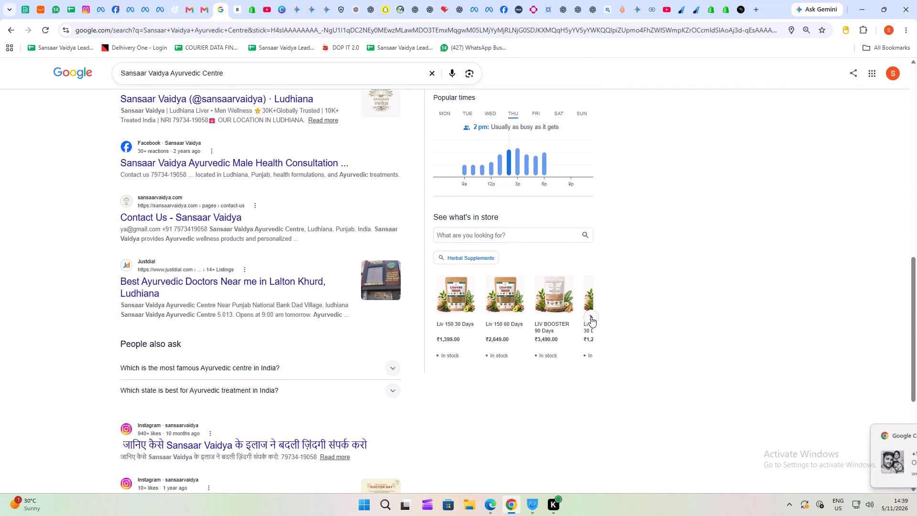
pyautogui.click(591, 317)
pyautogui.click(591, 317)
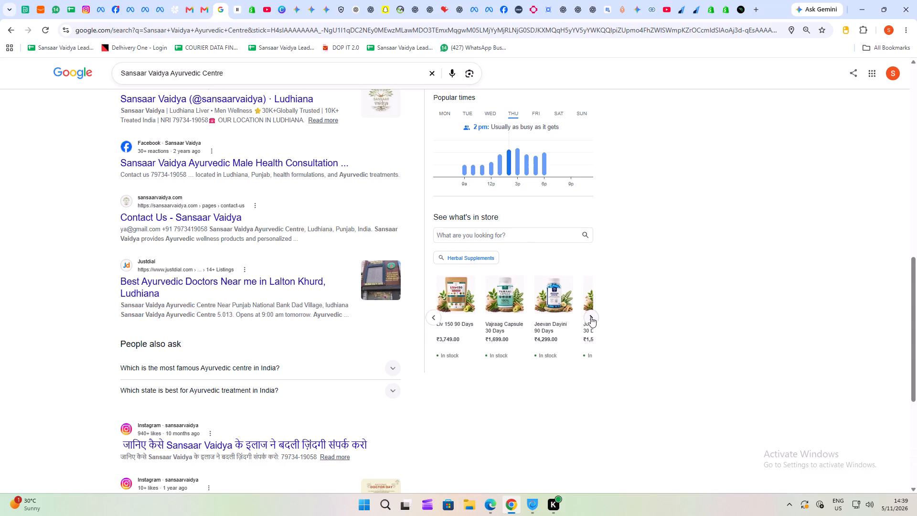
pyautogui.click(591, 317)
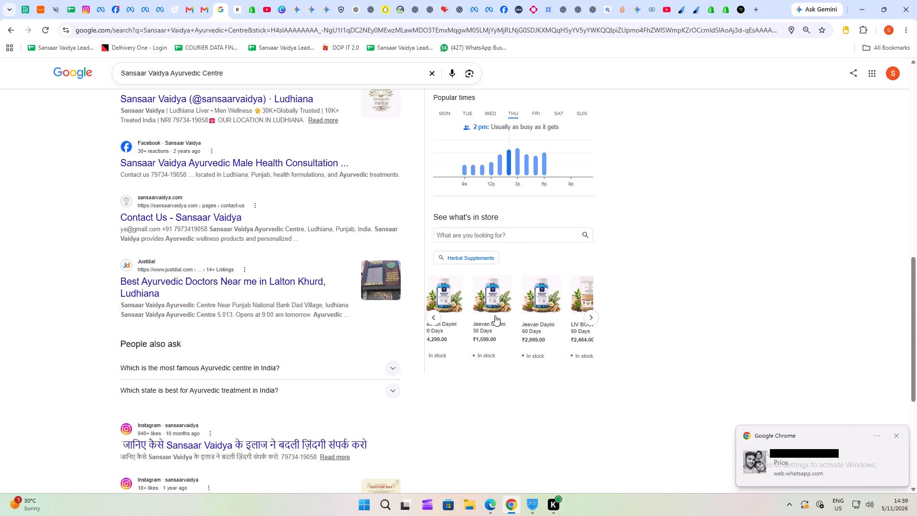
pyautogui.click(430, 317)
pyautogui.click(430, 317)
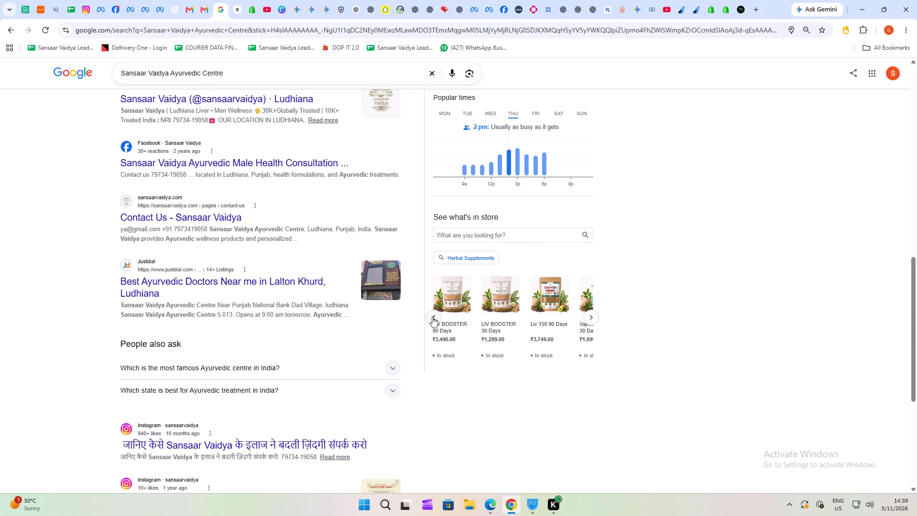
pyautogui.click(432, 317)
pyautogui.click(637, 299)
pyautogui.scroll(3, 636, 303)
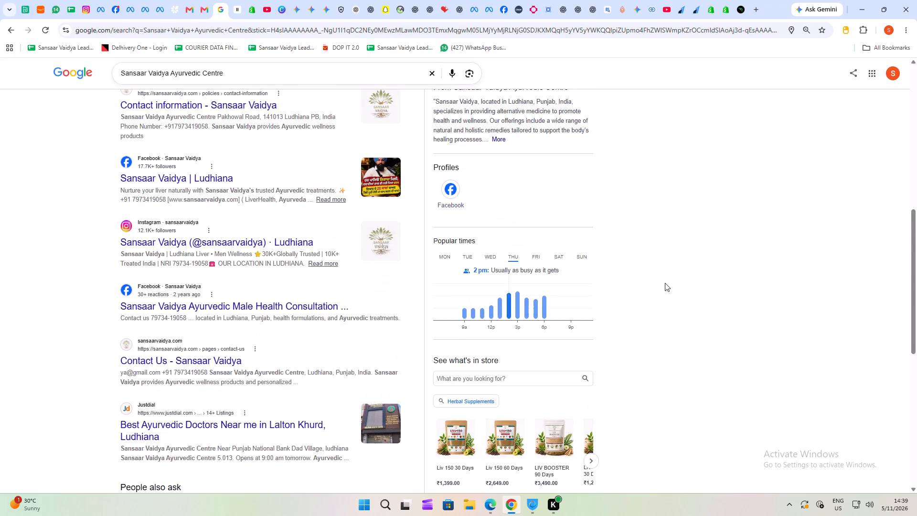
pyautogui.click(509, 302)
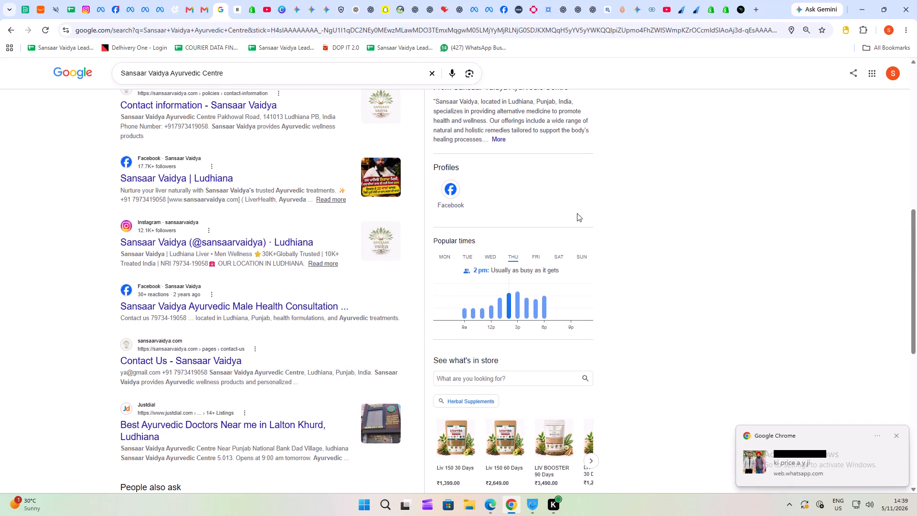
pyautogui.scroll(4, 573, 217)
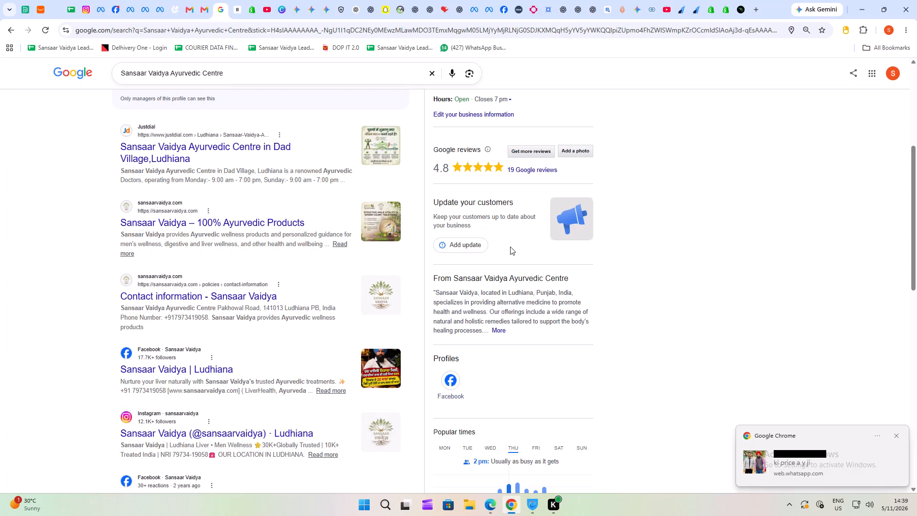
pyautogui.scroll(4, 510, 247)
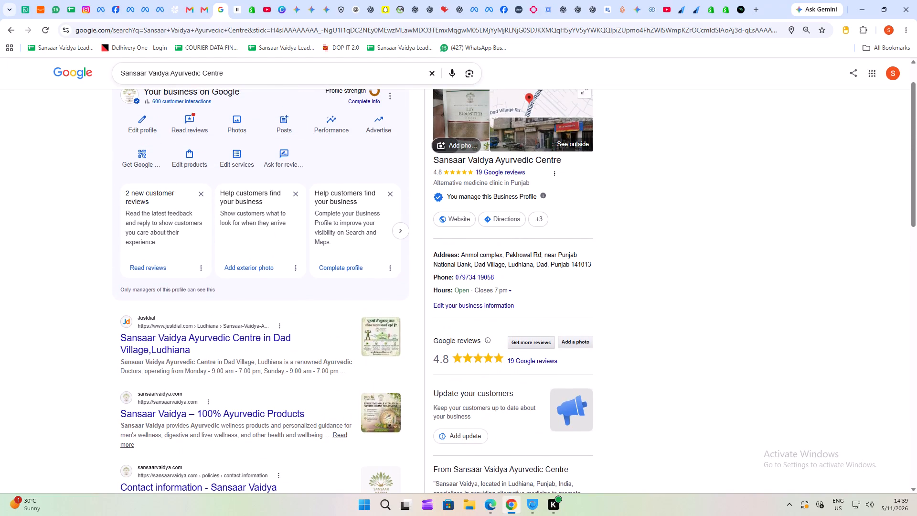
# Search Google for "Ludhiana Ayurvedic Centre" and look through the results.
pyautogui.moveTo(167, 73); pyautogui.dragTo(110, 73)
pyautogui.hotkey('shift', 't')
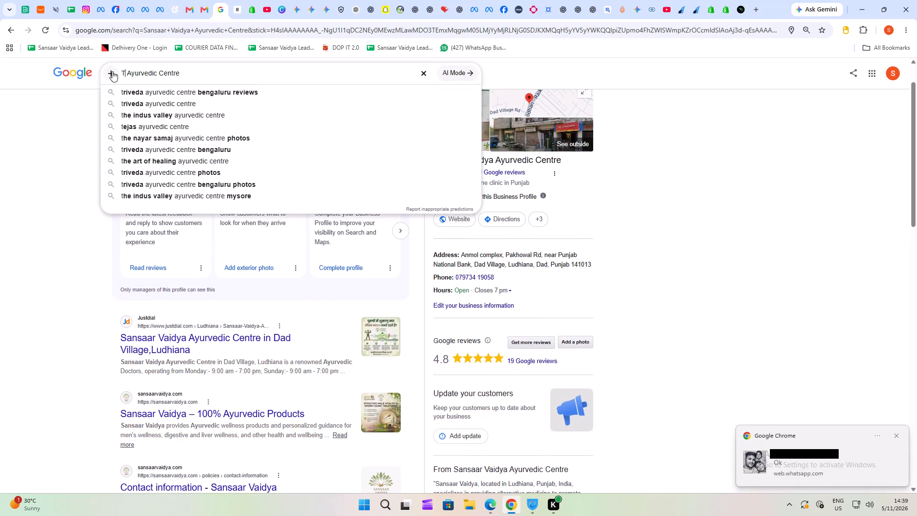
pyautogui.moveTo(125, 69); pyautogui.dragTo(119, 68)
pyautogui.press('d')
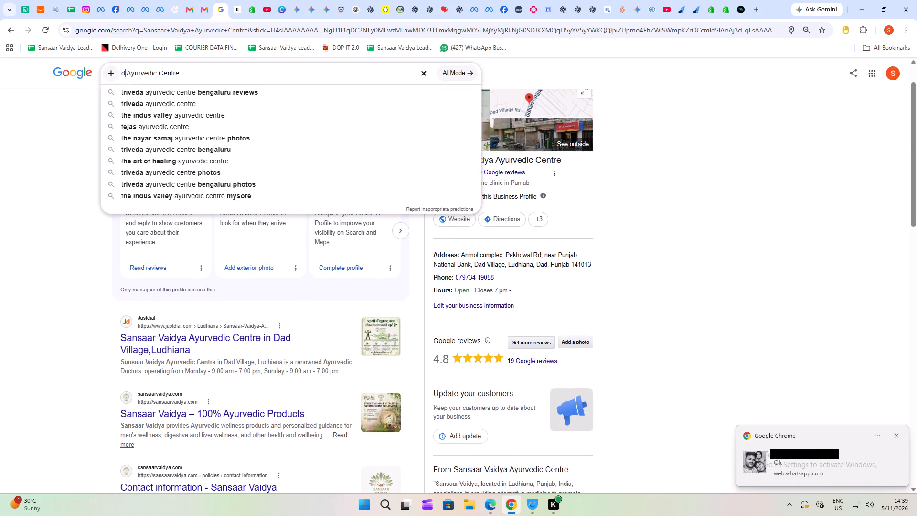
pyautogui.click(124, 71)
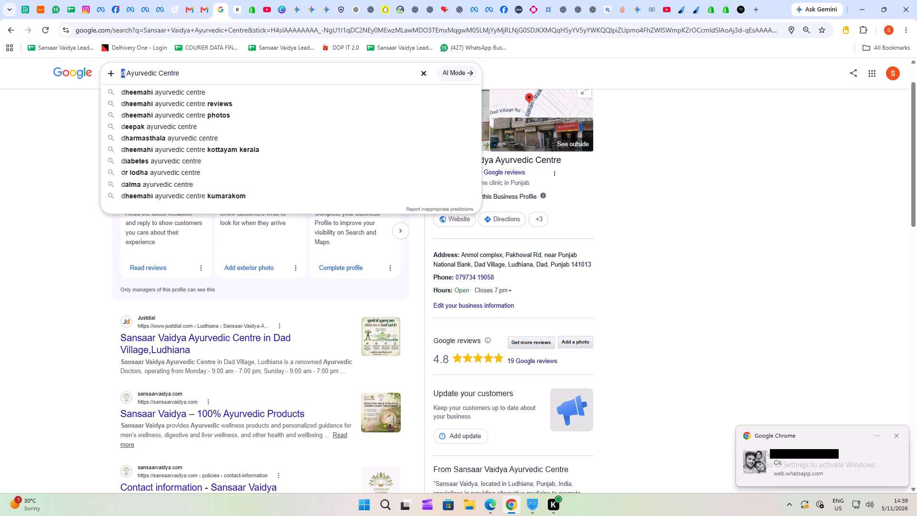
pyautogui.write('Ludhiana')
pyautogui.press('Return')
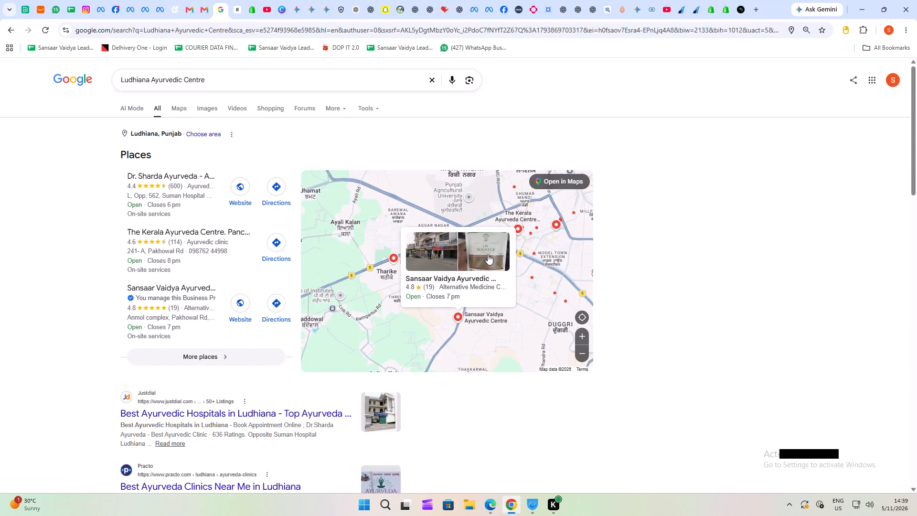
pyautogui.scroll(-2, 677, 279)
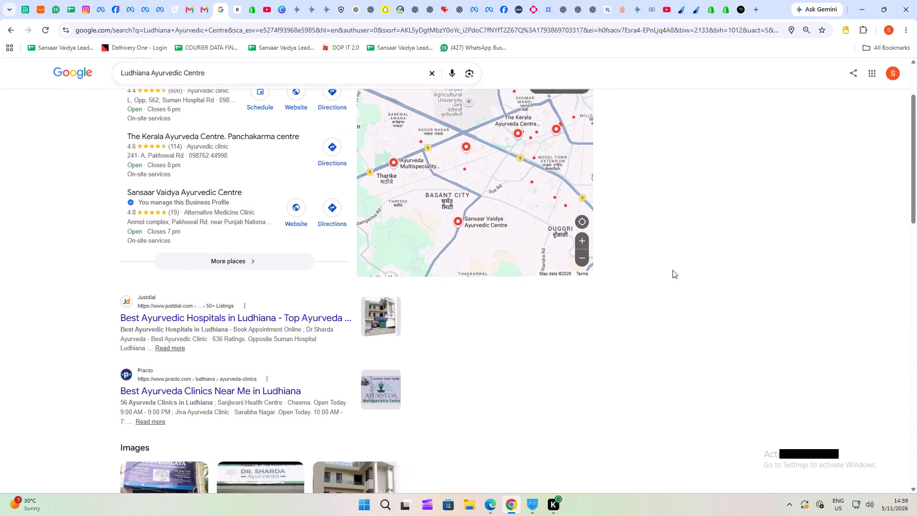
# Open the Practo result "Best Ayurveda Clinics Near Me in Ludhiana" from the search results.
pyautogui.scroll(-4, 657, 236)
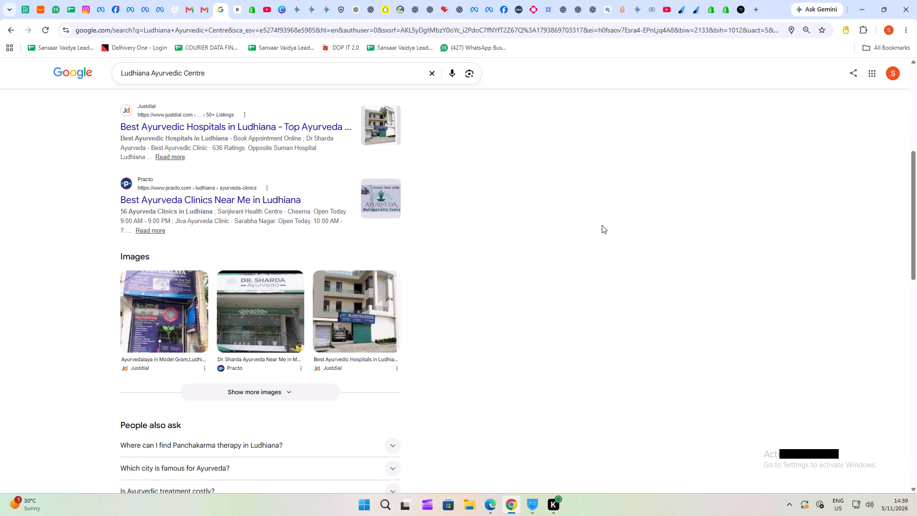
pyautogui.click(145, 176)
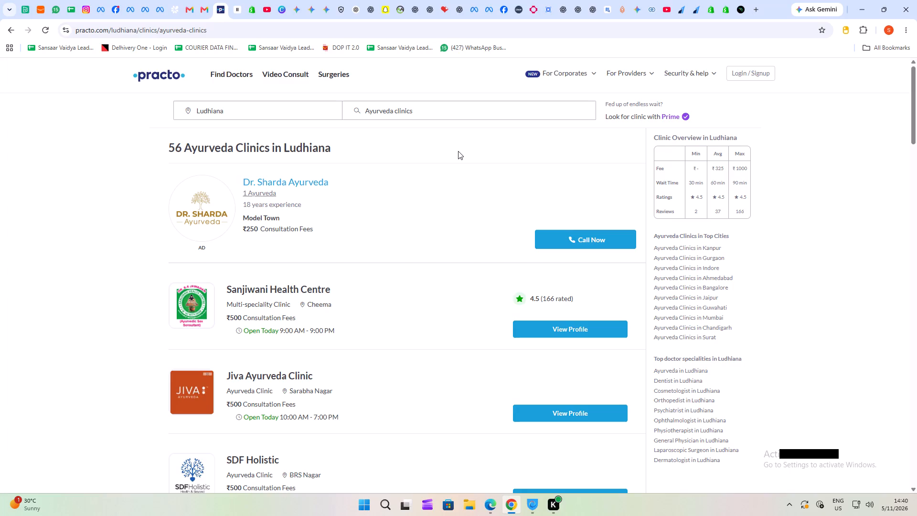
pyautogui.scroll(2, 458, 151)
pyautogui.click(759, 67)
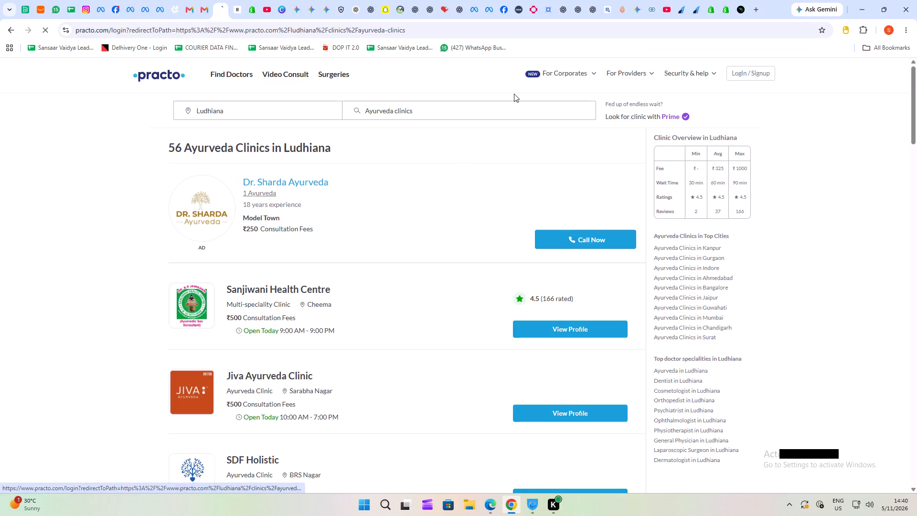
pyautogui.click(536, 190)
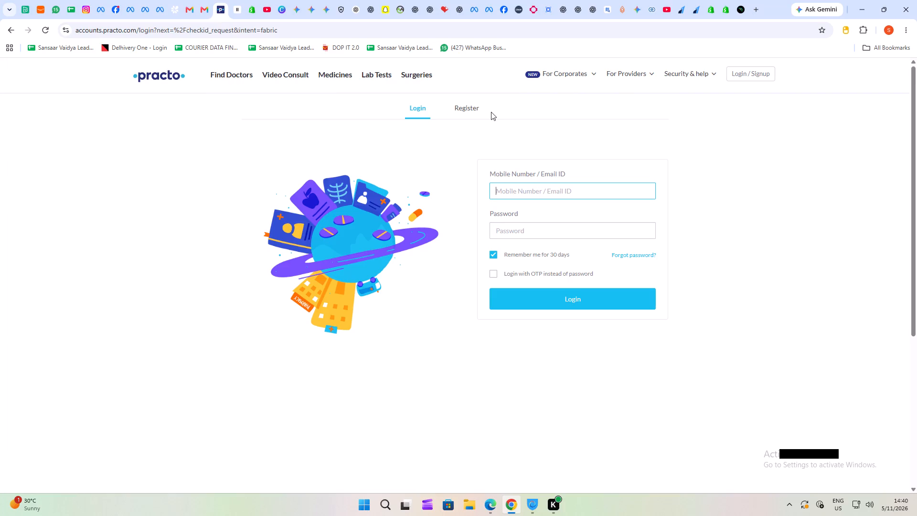
pyautogui.click(474, 105)
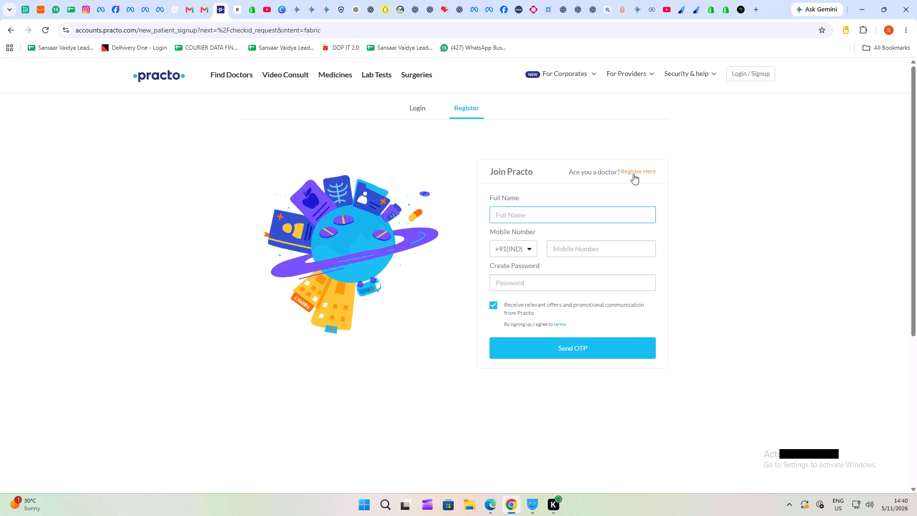
pyautogui.click(638, 170)
pyautogui.click(521, 219)
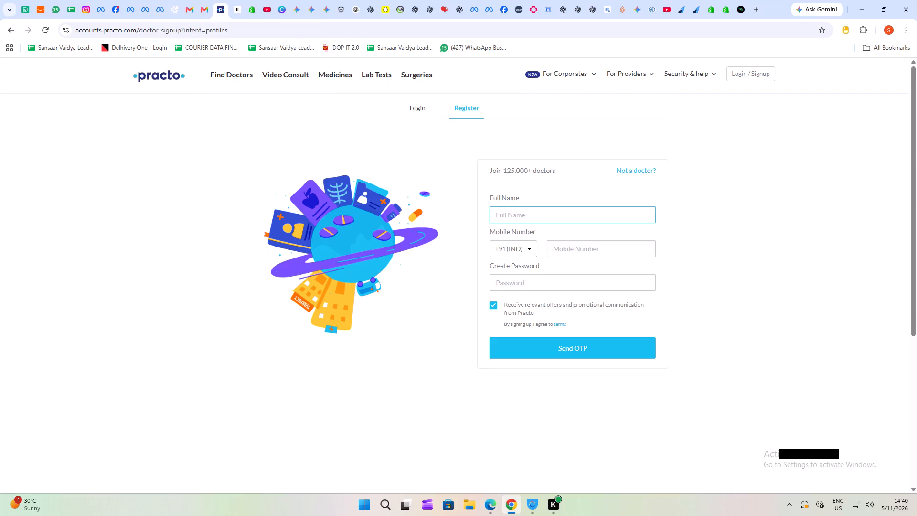
# Enter the doctor's full name in the Practo registration form.
pyautogui.click(523, 214)
pyautogui.click(524, 215)
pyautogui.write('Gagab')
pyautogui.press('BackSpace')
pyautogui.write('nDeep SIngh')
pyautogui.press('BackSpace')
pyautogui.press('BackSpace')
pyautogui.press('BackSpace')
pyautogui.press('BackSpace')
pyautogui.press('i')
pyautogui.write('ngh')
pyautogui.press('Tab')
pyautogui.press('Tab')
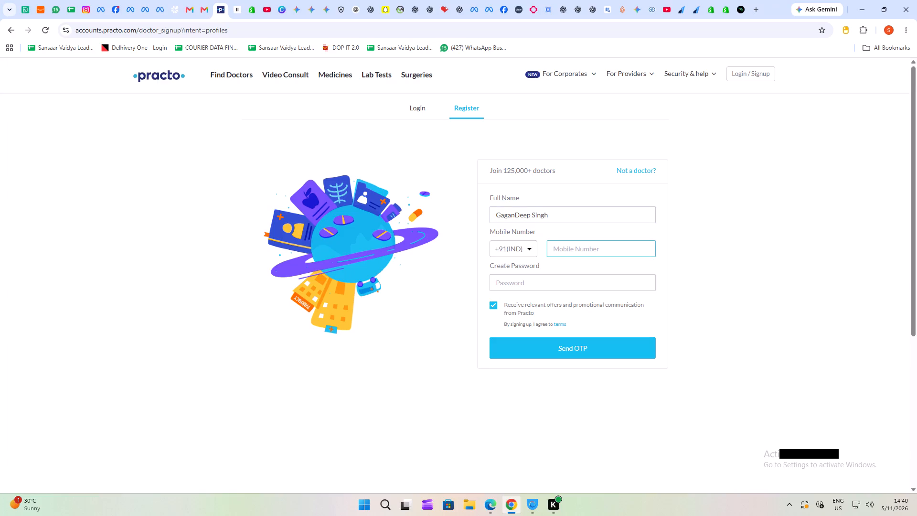
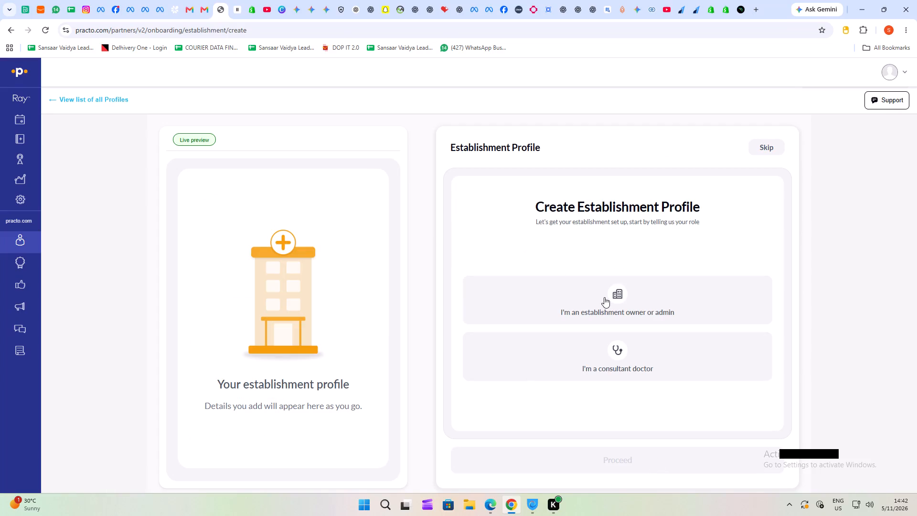
pyautogui.click(604, 297)
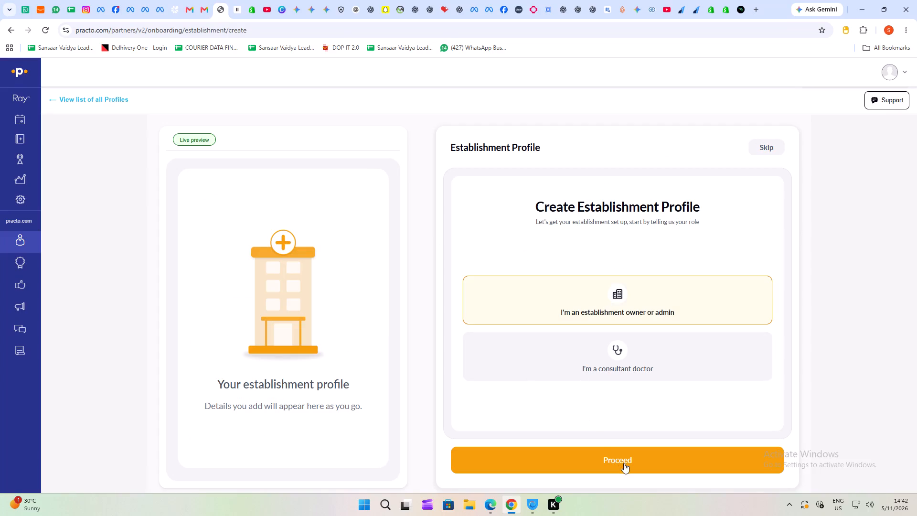
pyautogui.click(624, 463)
# Enter "Sansaar Vaidya" as the establishment name.
pyautogui.click(512, 253)
pyautogui.write('Sansaar Viay')
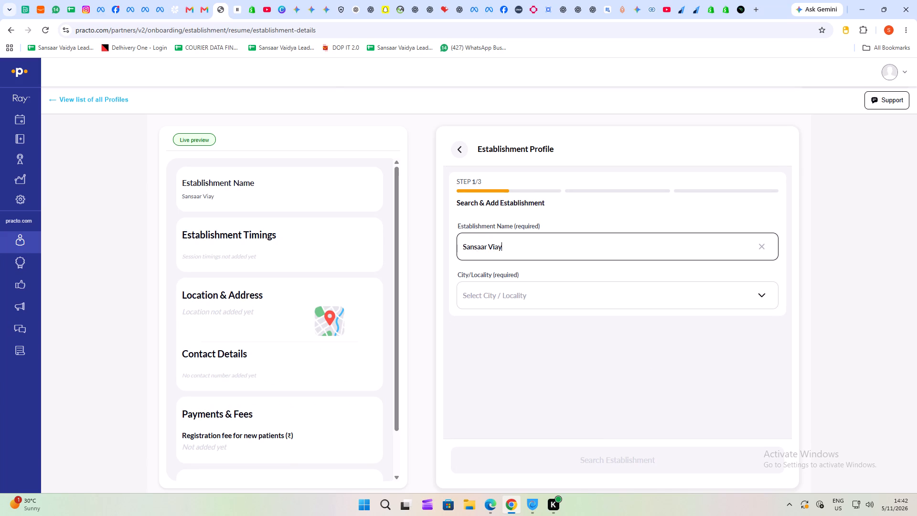
pyautogui.press('BackSpace')
pyautogui.press('BackSpace')
pyautogui.press('BackSpace')
pyautogui.write('aidya')
# Search for and choose Ludhiana as the establishment's city, and continue to the locality selection.
pyautogui.click(609, 303)
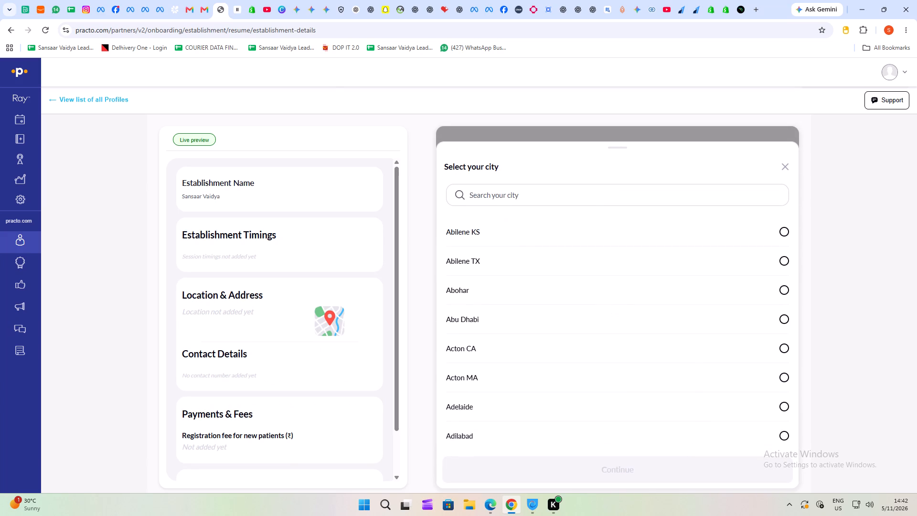
pyautogui.click(580, 196)
pyautogui.write('ludhiana')
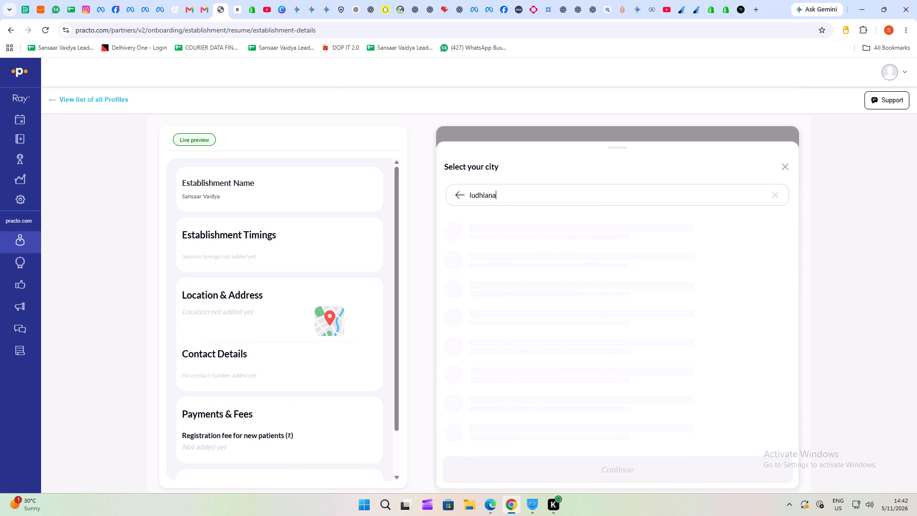
pyautogui.click(502, 250)
pyautogui.click(499, 234)
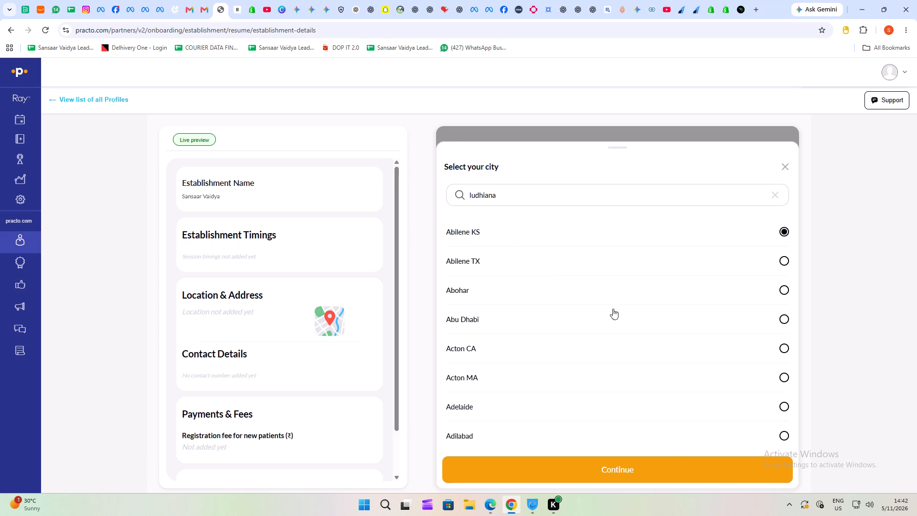
pyautogui.click(674, 465)
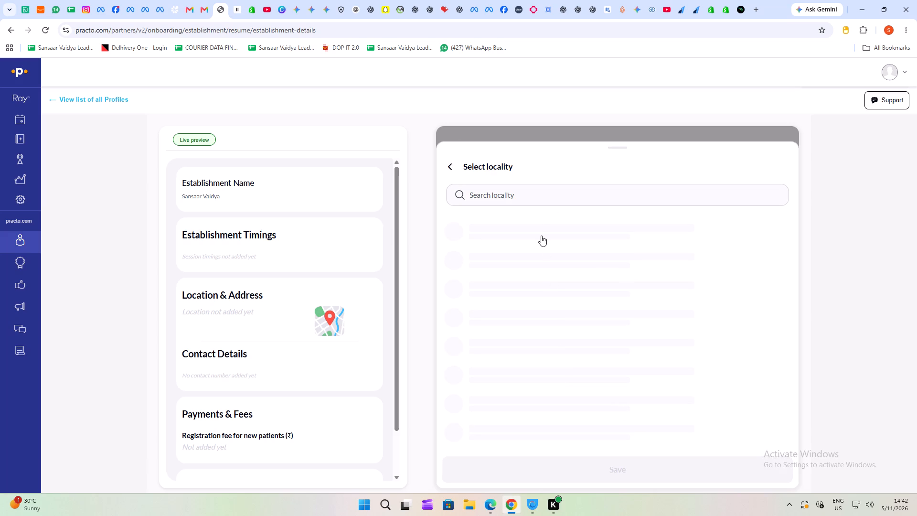
pyautogui.click(447, 168)
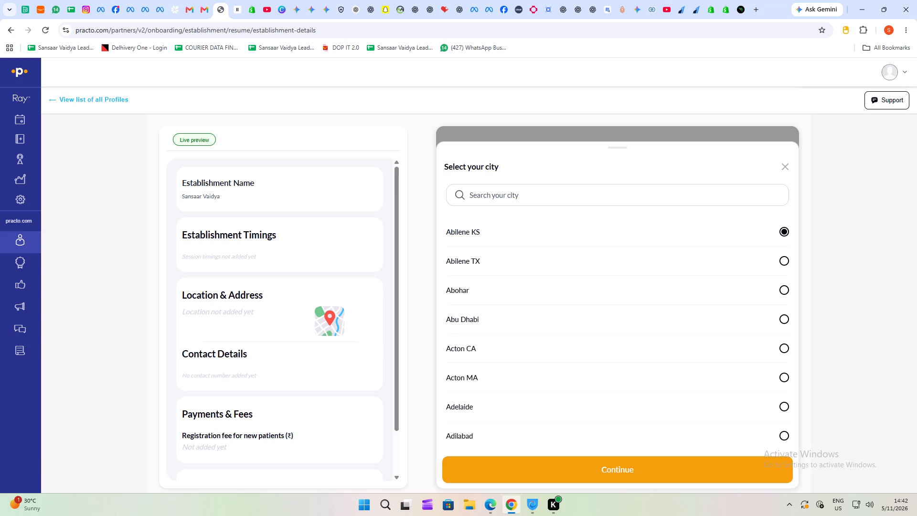
pyautogui.click(547, 194)
pyautogui.write('ludhiana')
pyautogui.click(567, 236)
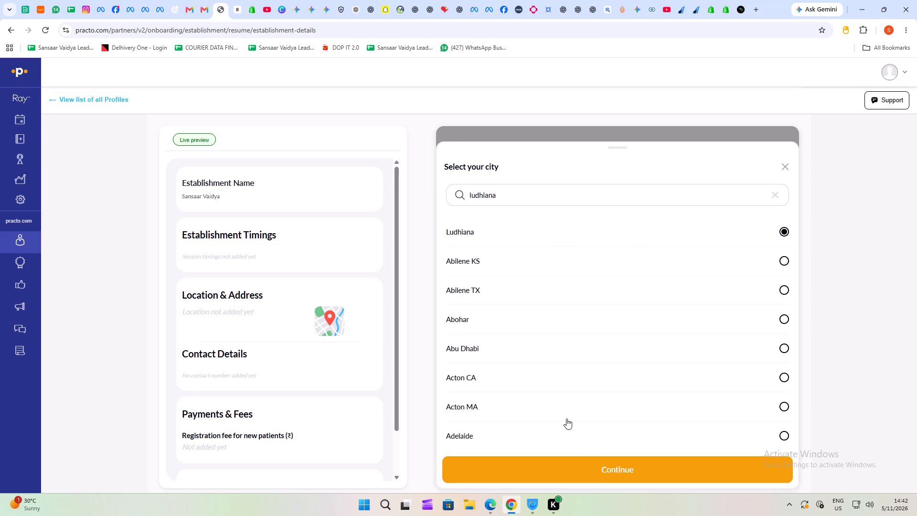
pyautogui.click(592, 467)
# Find Pakhowal Road among the Ludhiana localities and save it as the establishment's locality.
pyautogui.click(515, 191)
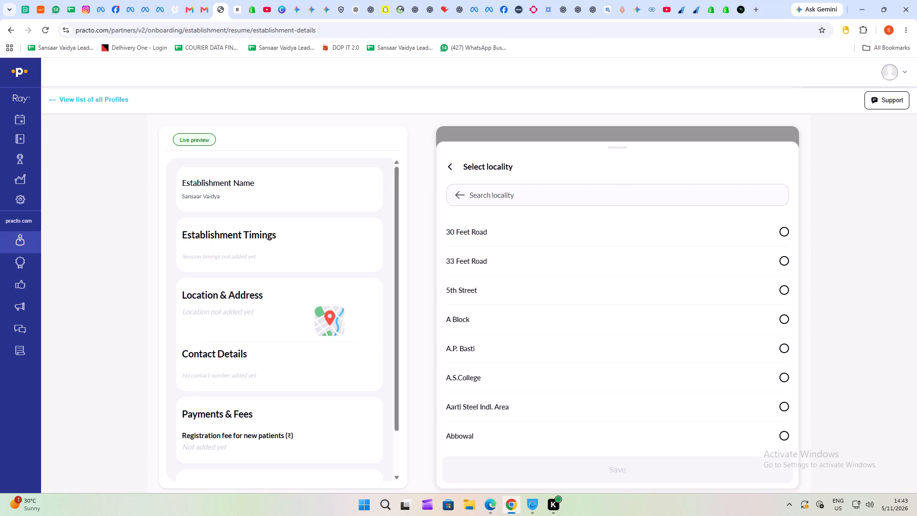
pyautogui.scroll(-6, 487, 232)
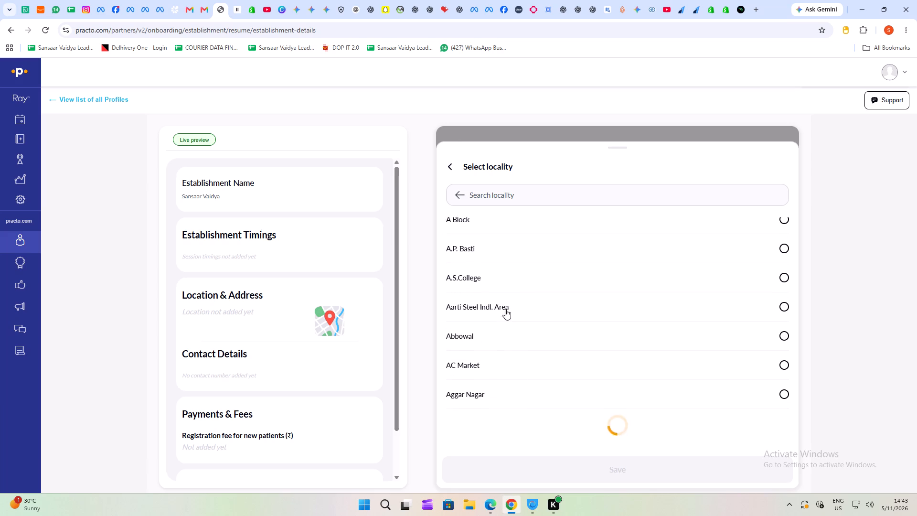
pyautogui.scroll(-15, 514, 322)
pyautogui.click(532, 195)
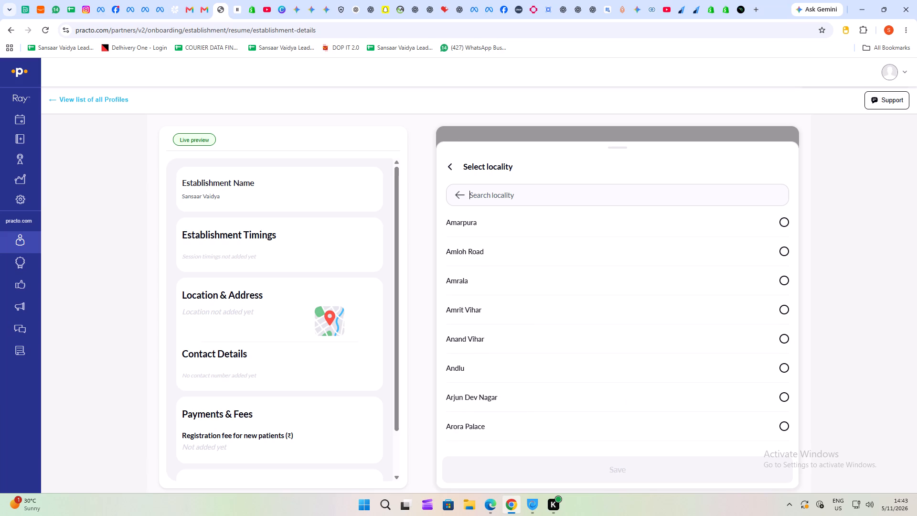
pyautogui.write('pa')
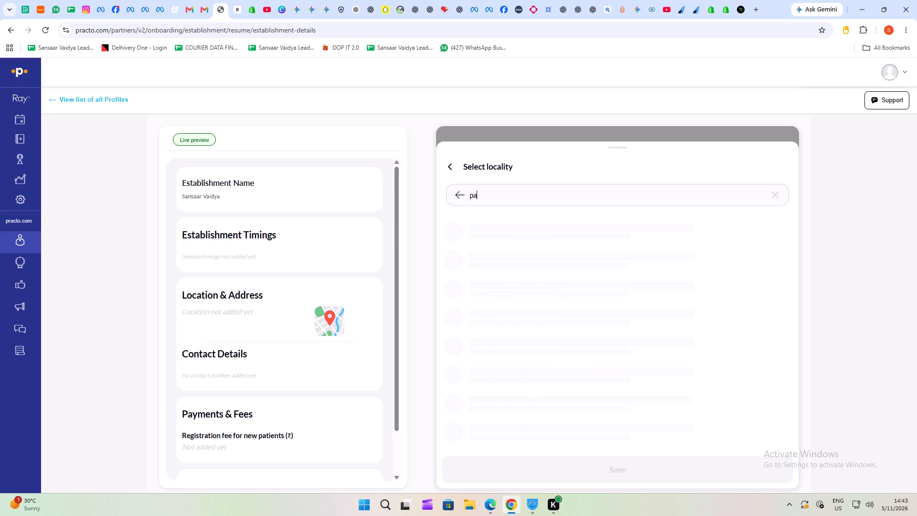
pyautogui.write('kh')
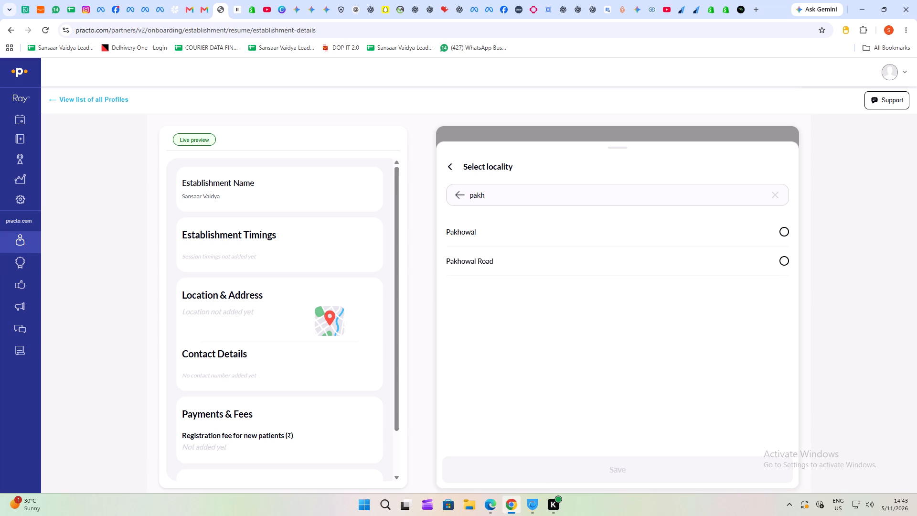
pyautogui.click(640, 247)
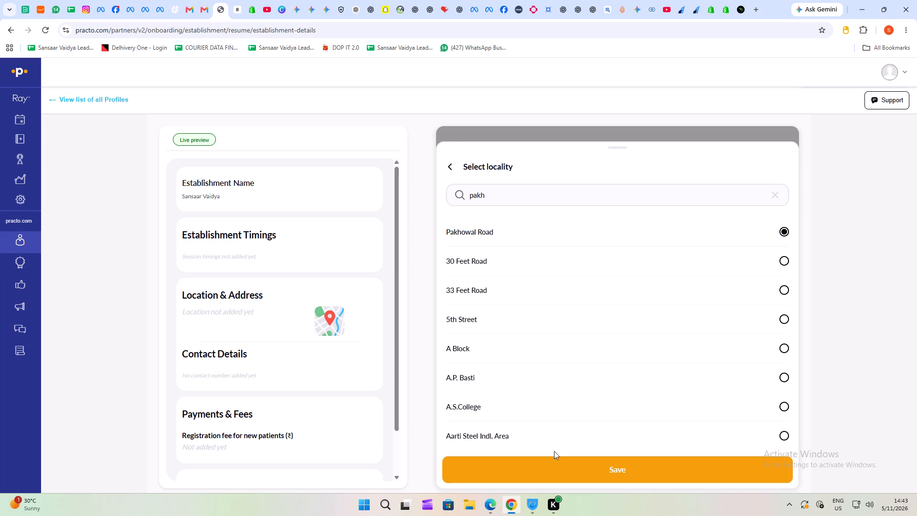
pyautogui.click(559, 471)
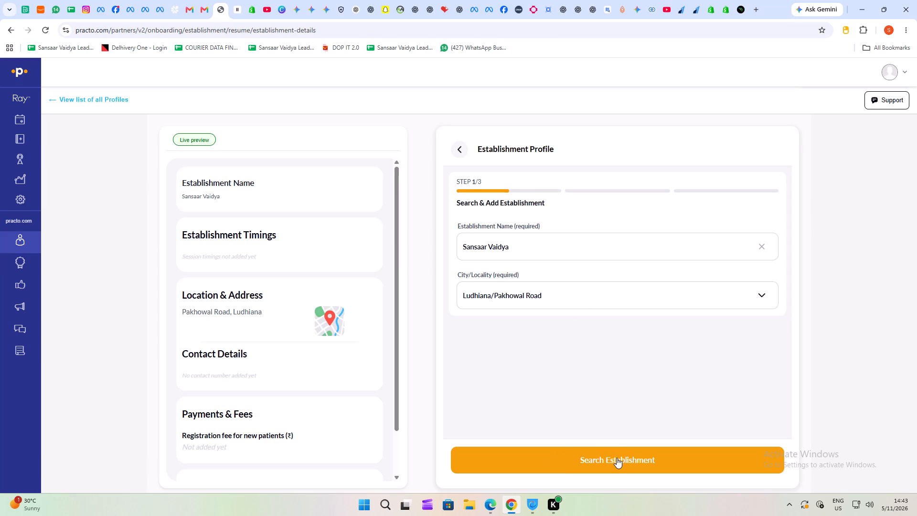
# Search for a matching establishment and choose to create a new one.
pyautogui.click(617, 458)
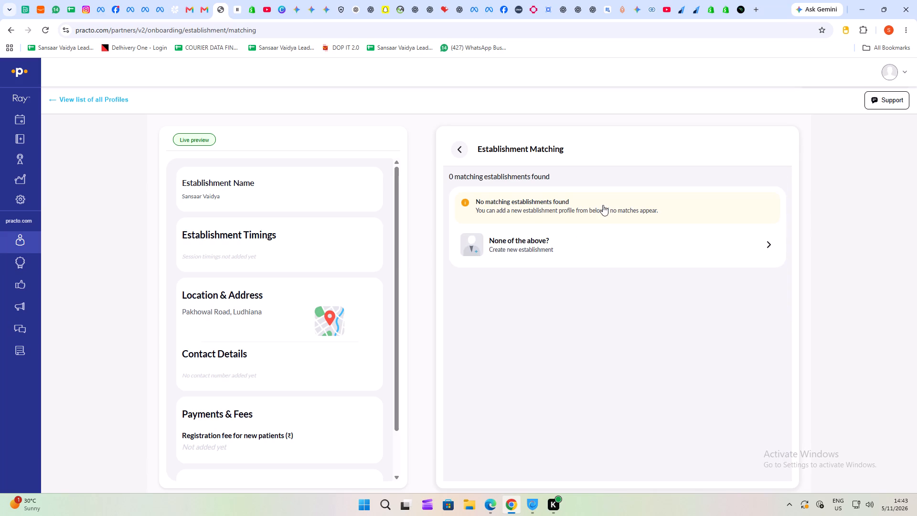
pyautogui.click(607, 244)
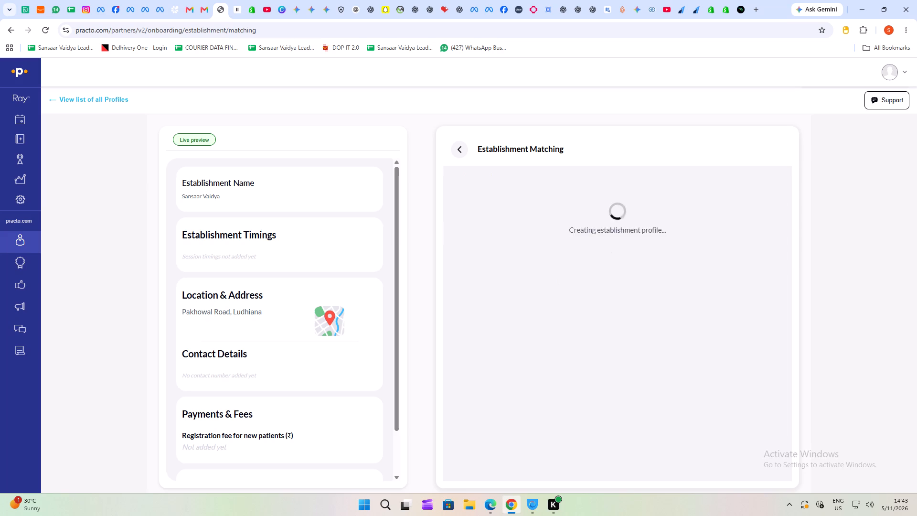
# Open the establishment's map location selection, allow location access while visiting the site, and use the current location.
pyautogui.scroll(-4, 632, 349)
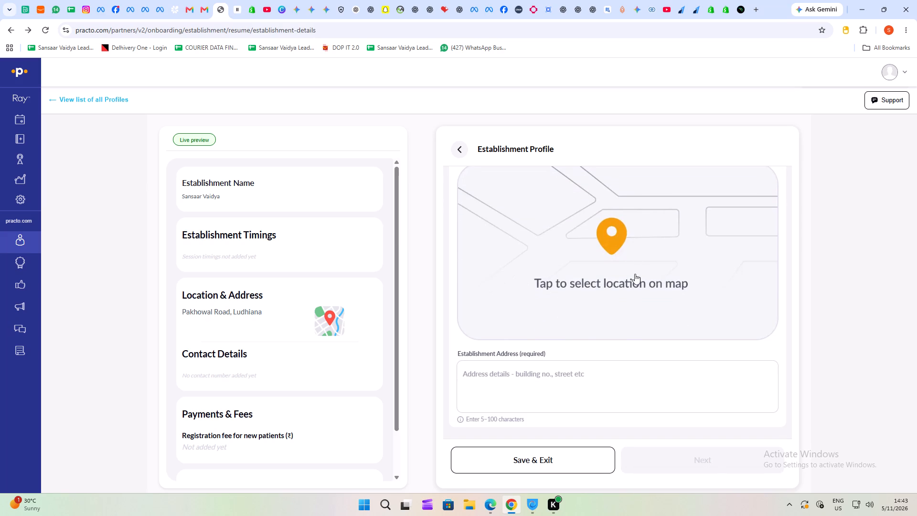
pyautogui.scroll(-5, 629, 256)
pyautogui.click(628, 257)
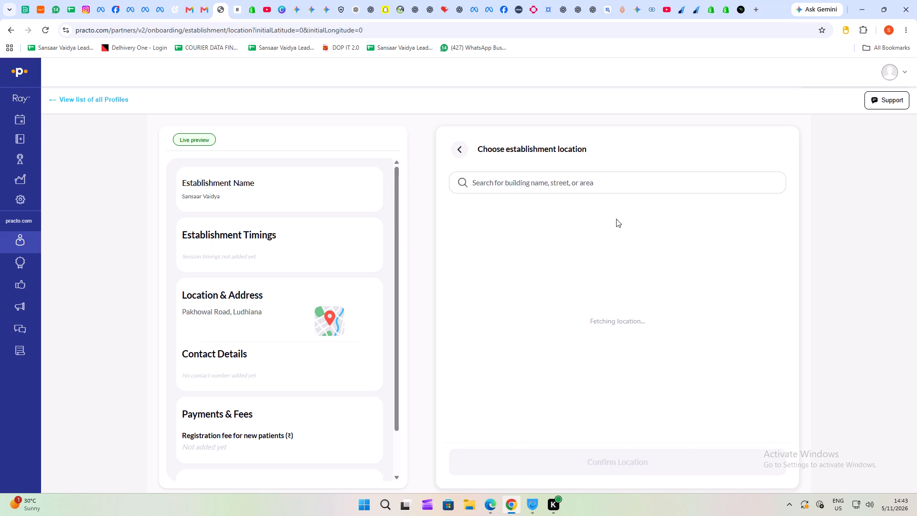
pyautogui.click(608, 183)
pyautogui.write('an')
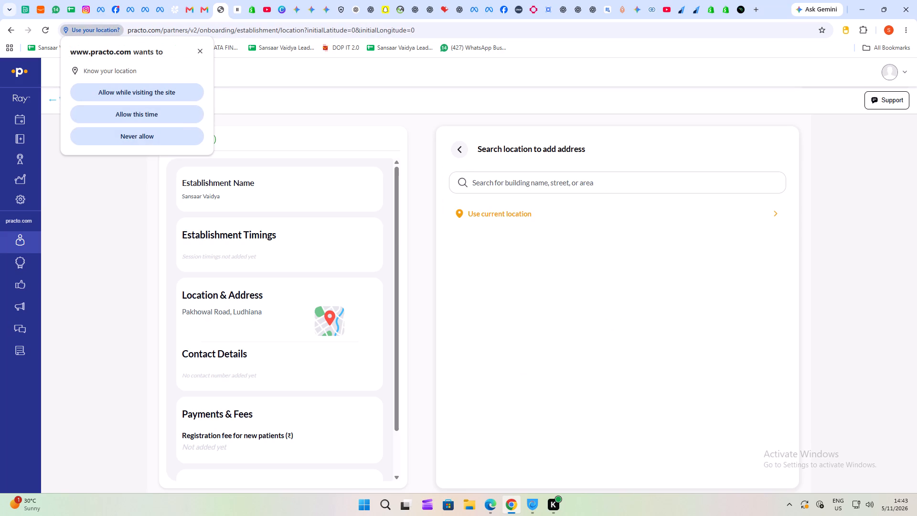
pyautogui.click(134, 91)
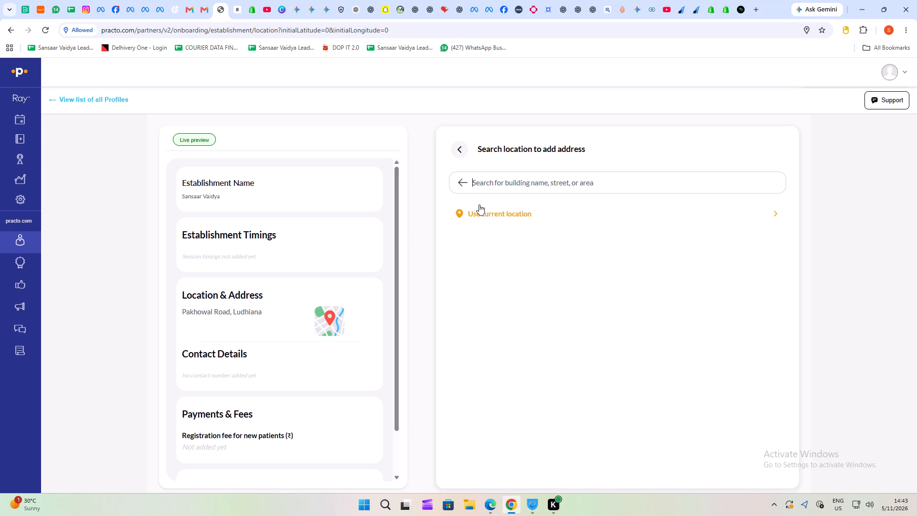
pyautogui.click(493, 224)
pyautogui.click(492, 216)
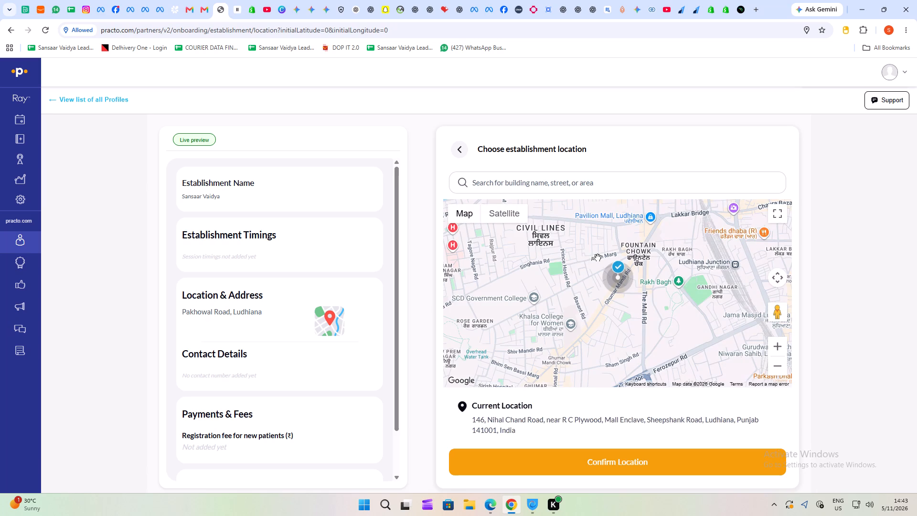
# Examine the streets around the current location near Nihal Chand Road on the establishment location map.
pyautogui.scroll(11, 623, 282)
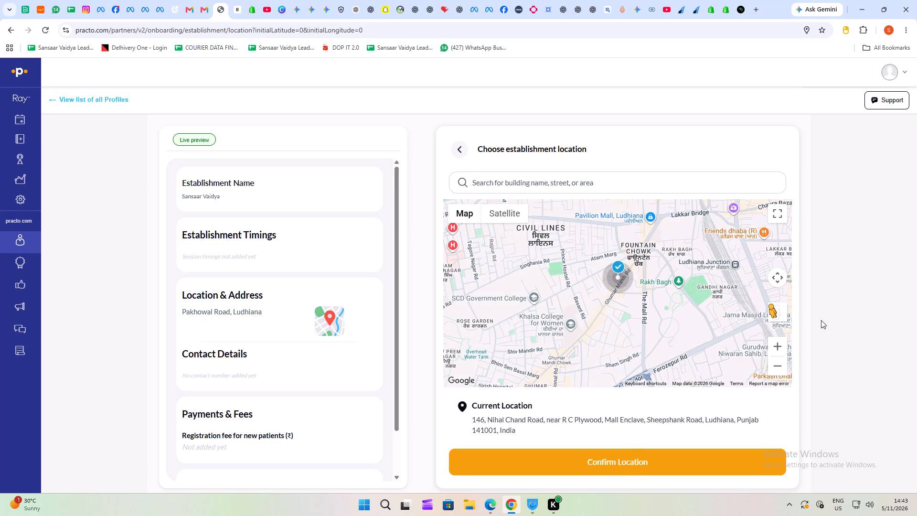
pyautogui.tripleClick(781, 344)
pyautogui.click(780, 344)
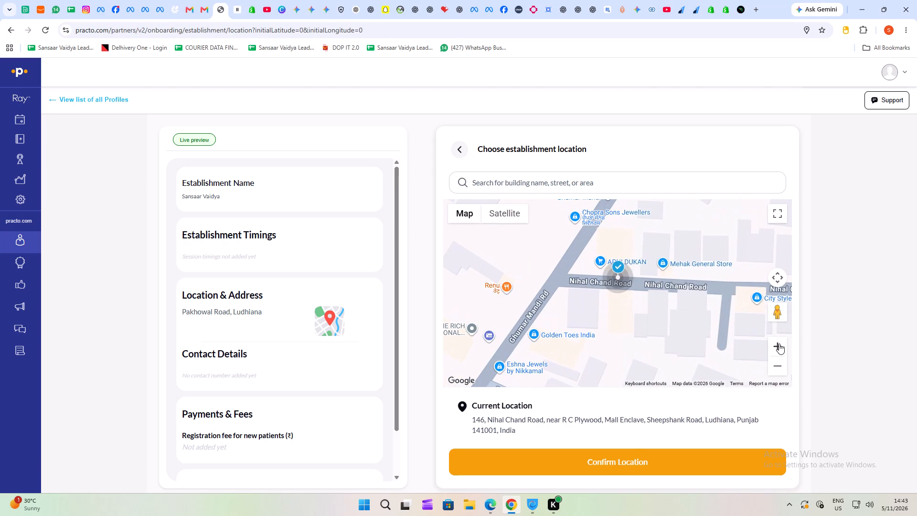
pyautogui.click(779, 366)
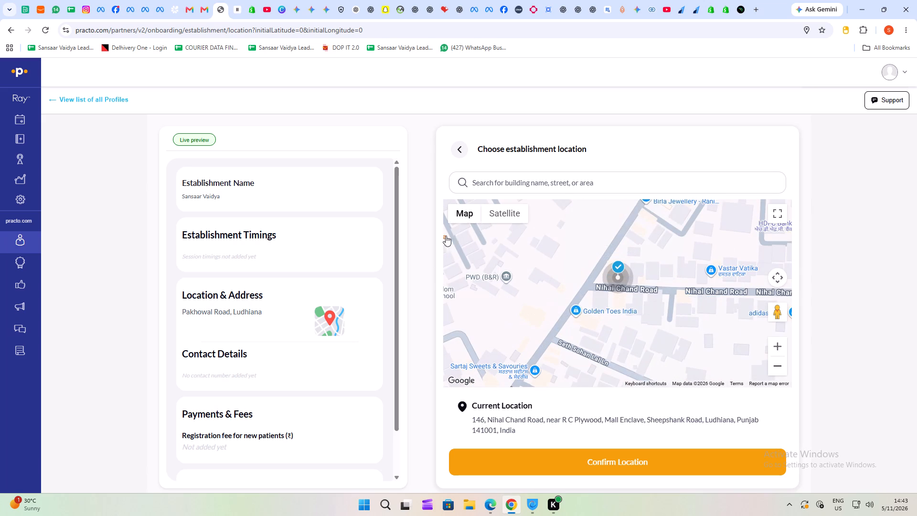
# Look around the current location on Nihal Chand Road in Street View, and return to the establishment profile form.
pyautogui.click(778, 314)
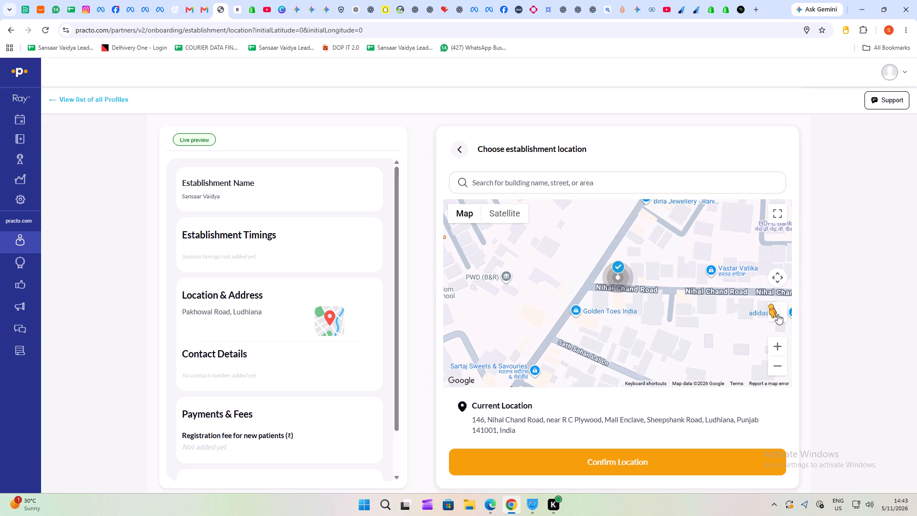
pyautogui.doubleClick(776, 306)
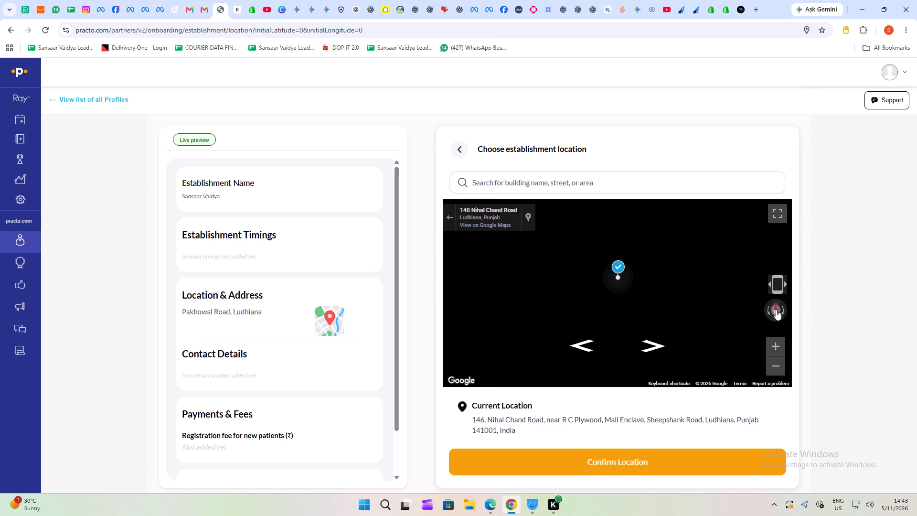
pyautogui.moveTo(655, 318); pyautogui.dragTo(801, 286)
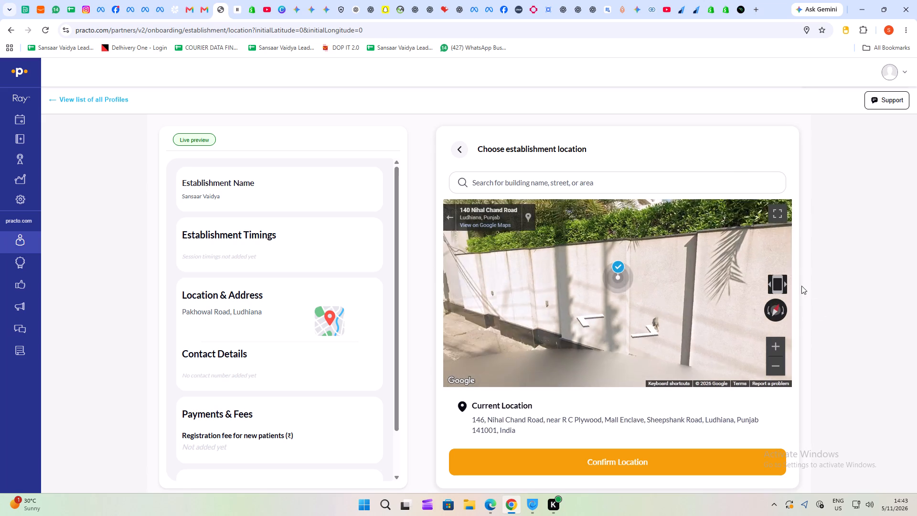
pyautogui.moveTo(801, 286); pyautogui.dragTo(844, 286)
pyautogui.moveTo(567, 282); pyautogui.dragTo(712, 285)
pyautogui.moveTo(565, 285); pyautogui.dragTo(732, 280)
pyautogui.moveTo(546, 287); pyautogui.dragTo(686, 288)
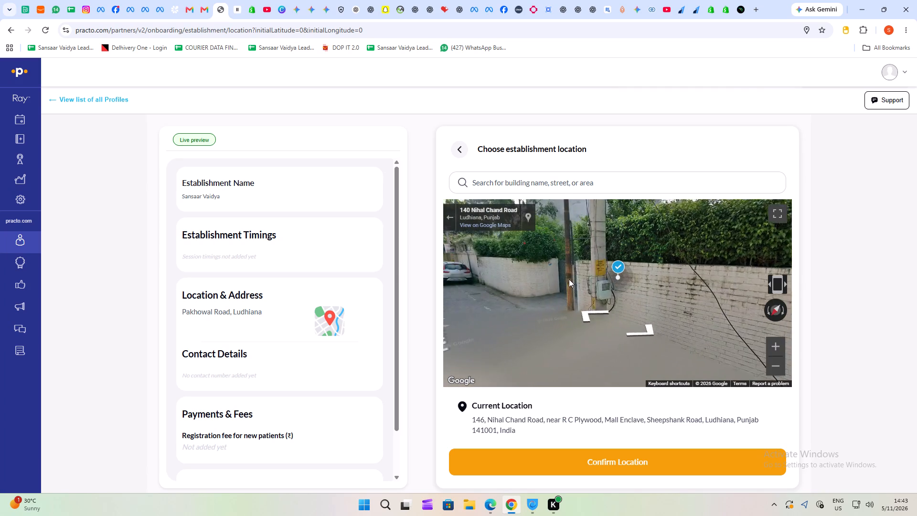
pyautogui.moveTo(578, 279); pyautogui.dragTo(625, 279)
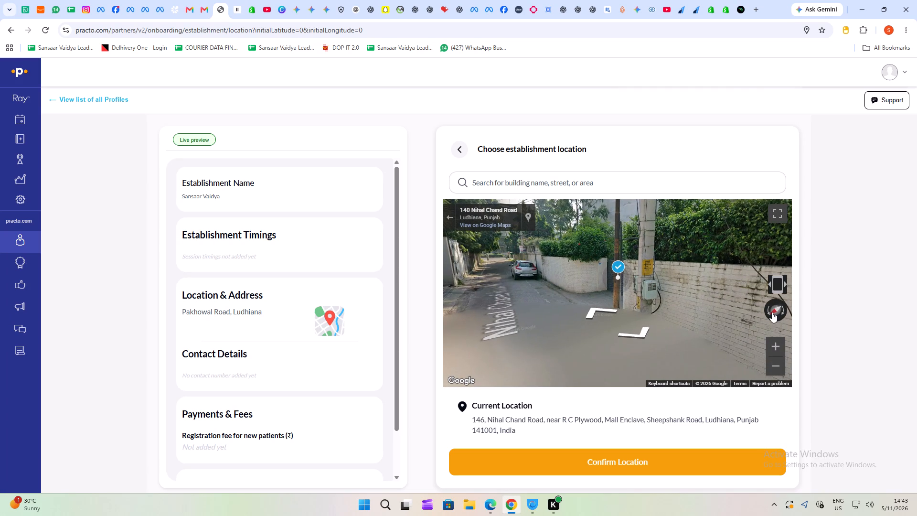
pyautogui.click(772, 311)
pyautogui.doubleClick(775, 310)
pyautogui.click(776, 284)
pyautogui.click(778, 284)
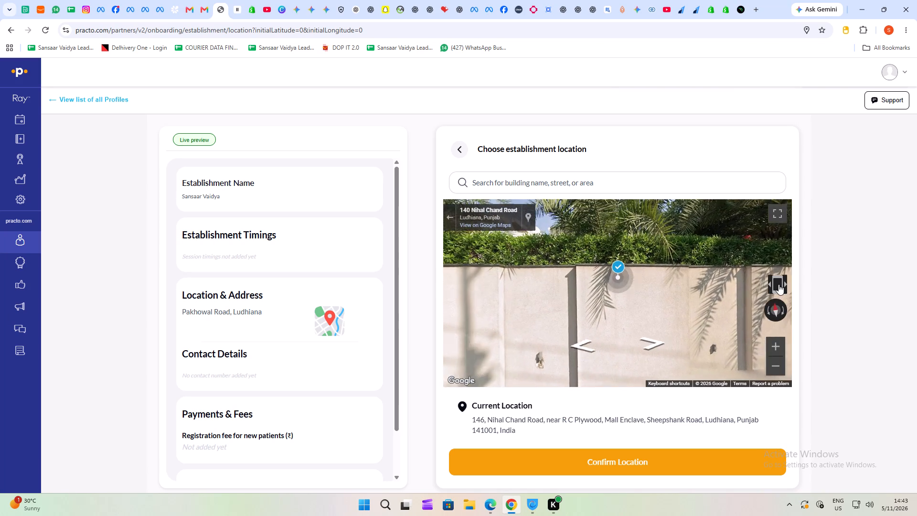
pyautogui.doubleClick(778, 284)
pyautogui.moveTo(784, 284); pyautogui.dragTo(747, 285)
pyautogui.click(784, 284)
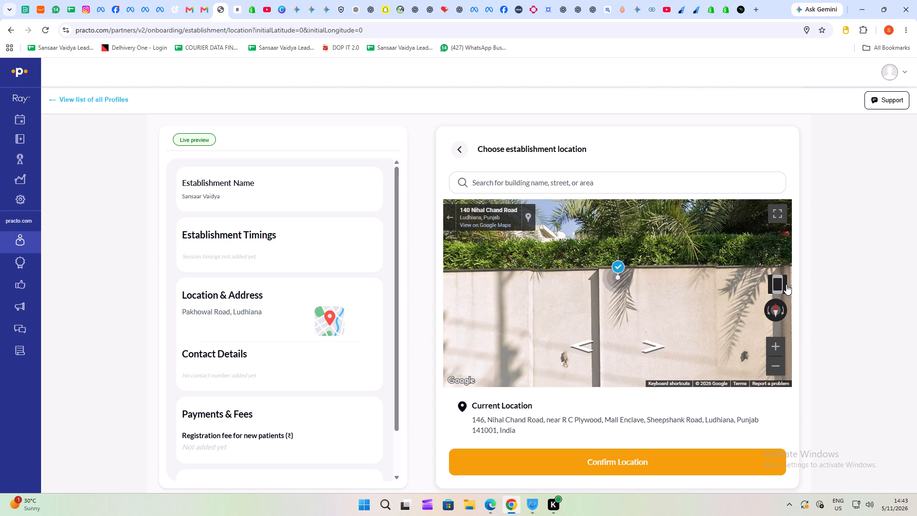
pyautogui.tripleClick(786, 284)
pyautogui.click(785, 284)
pyautogui.click(458, 149)
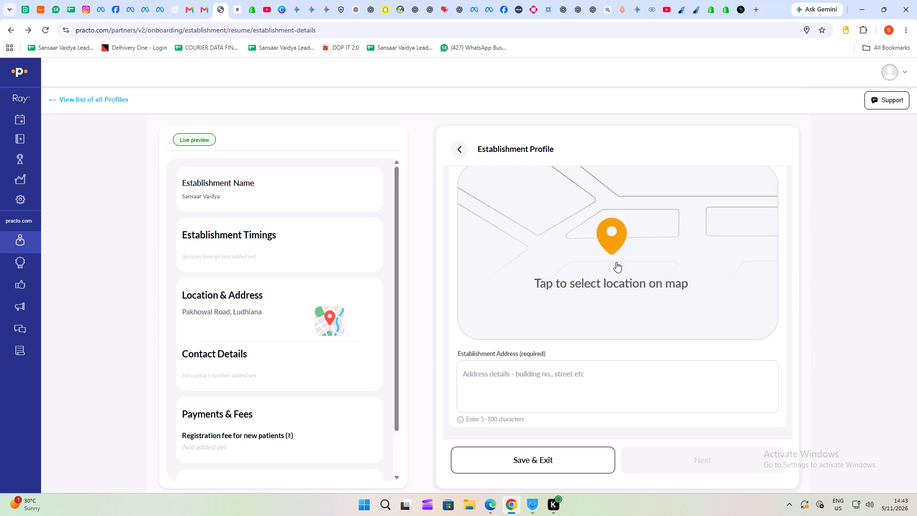
# Review the profile's name and locality fields, and reopen the establishment's map location selection.
pyautogui.scroll(3, 615, 269)
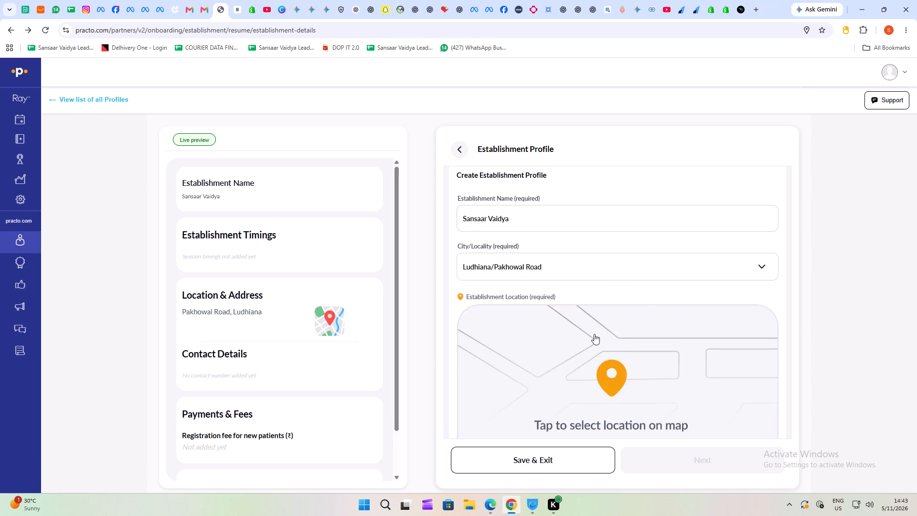
pyautogui.scroll(-2, 595, 334)
pyautogui.click(596, 332)
# Search the map through Sarabha Nagar, Bhai Randhir Singh Nagar and Jawaddi for the establishment's location.
pyautogui.moveTo(600, 331); pyautogui.dragTo(697, 228)
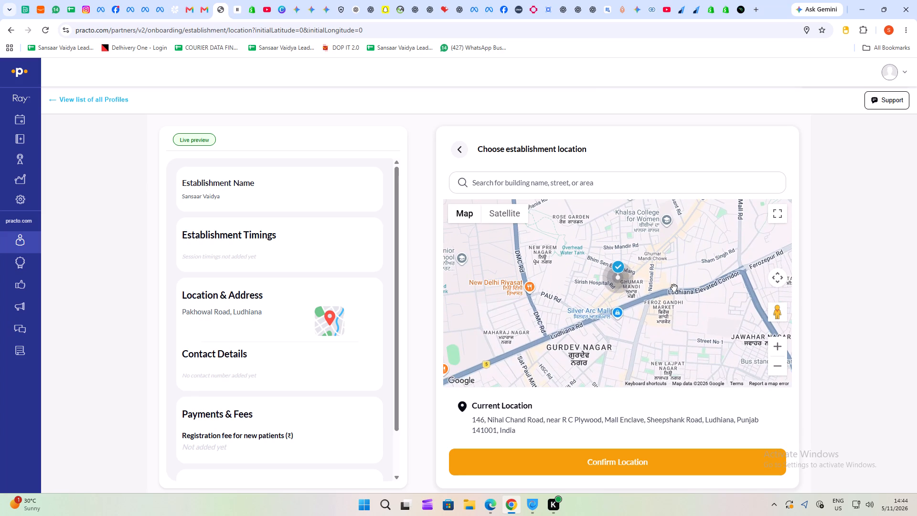
pyautogui.moveTo(570, 335); pyautogui.dragTo(688, 369)
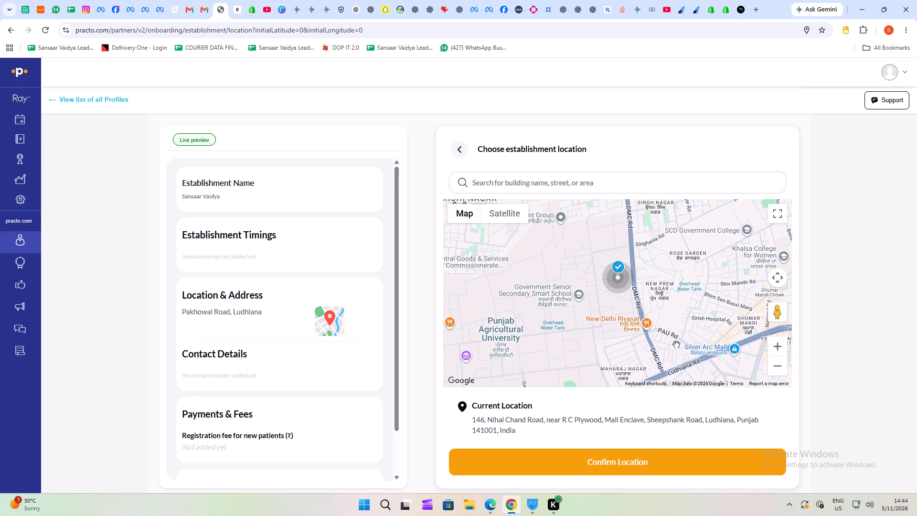
pyautogui.scroll(-4, 667, 337)
pyautogui.moveTo(633, 345); pyautogui.dragTo(631, 270)
pyautogui.moveTo(598, 346); pyautogui.dragTo(695, 187)
pyautogui.scroll(-2, 664, 229)
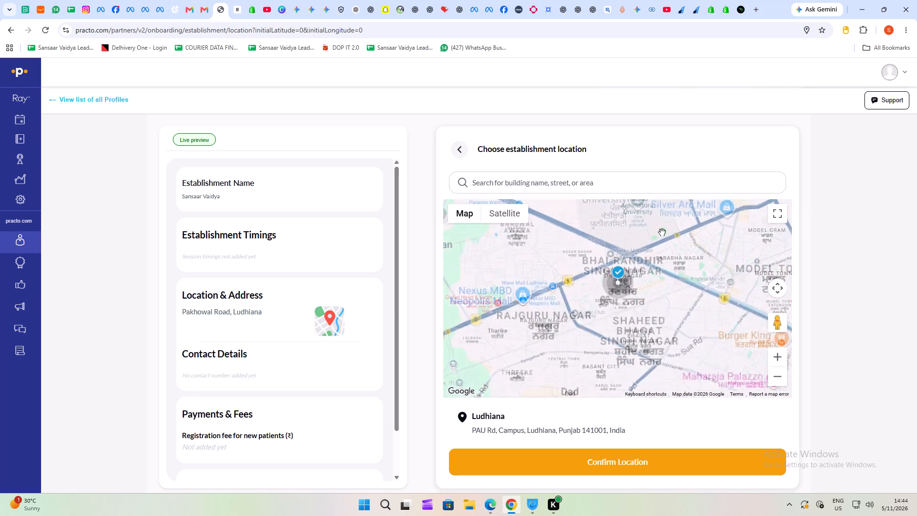
pyautogui.moveTo(650, 256); pyautogui.dragTo(660, 270)
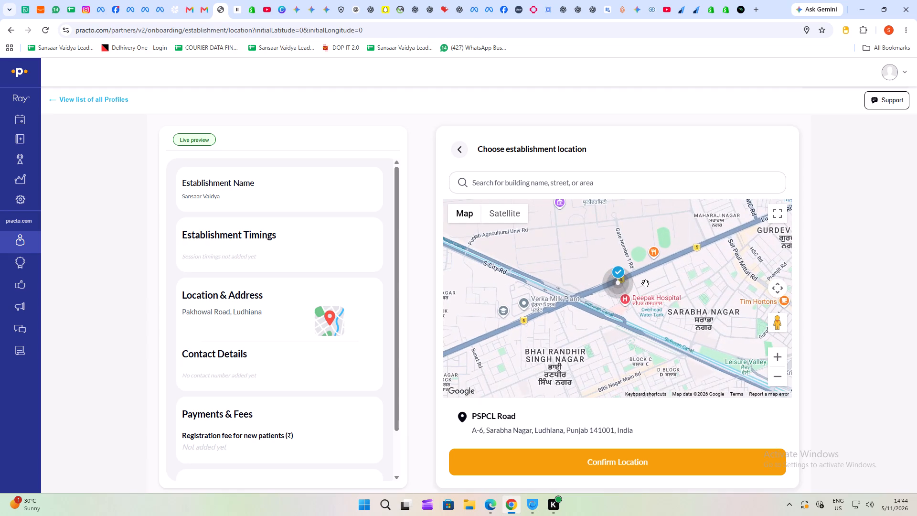
pyautogui.moveTo(645, 283); pyautogui.dragTo(619, 250)
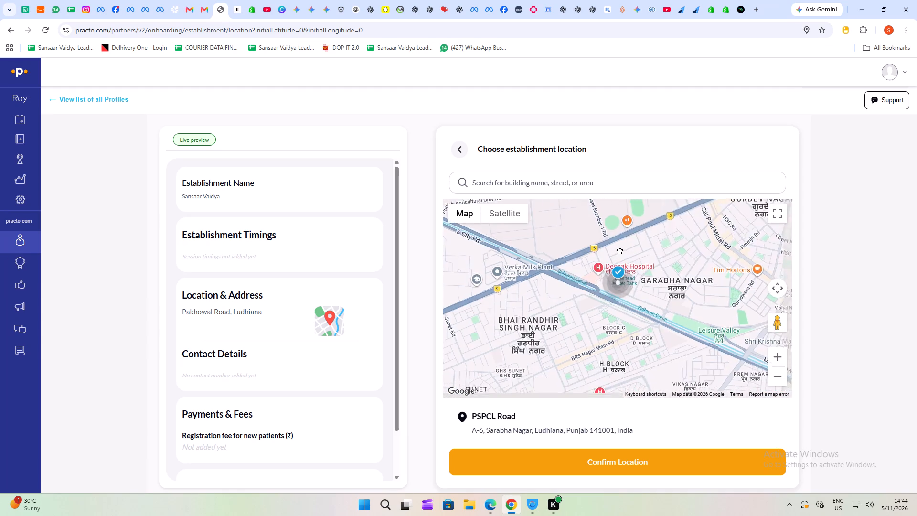
pyautogui.moveTo(619, 250); pyautogui.dragTo(764, 224)
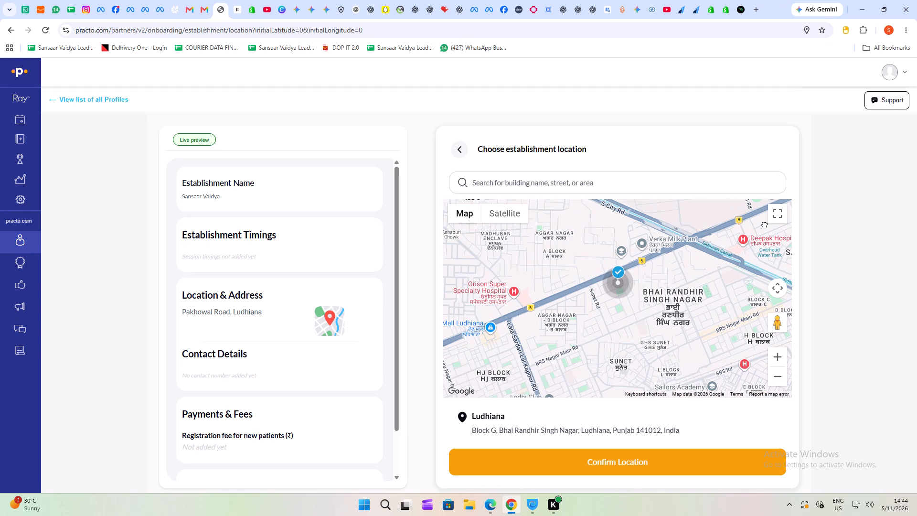
pyautogui.moveTo(764, 224); pyautogui.dragTo(662, 248)
pyautogui.moveTo(707, 282); pyautogui.dragTo(340, 176)
pyautogui.moveTo(599, 246); pyautogui.dragTo(634, 262)
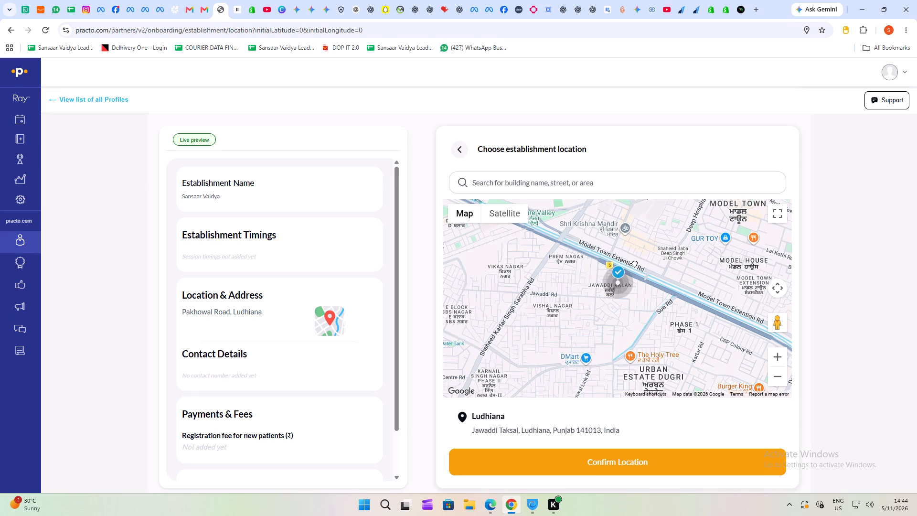
pyautogui.moveTo(634, 262); pyautogui.dragTo(759, 308)
pyautogui.moveTo(564, 253); pyautogui.dragTo(812, 308)
pyautogui.moveTo(602, 269); pyautogui.dragTo(749, 322)
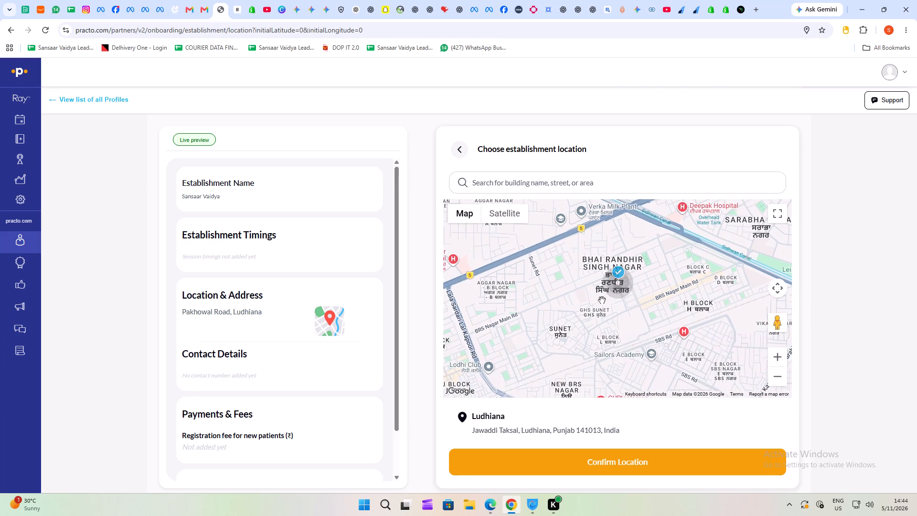
# Search the map west of Ludhiana, from Ayali Kalan along the Sidhwan Canal past Issewal, for the establishment's location.
pyautogui.moveTo(527, 295); pyautogui.dragTo(751, 362)
pyautogui.moveTo(594, 312); pyautogui.dragTo(762, 342)
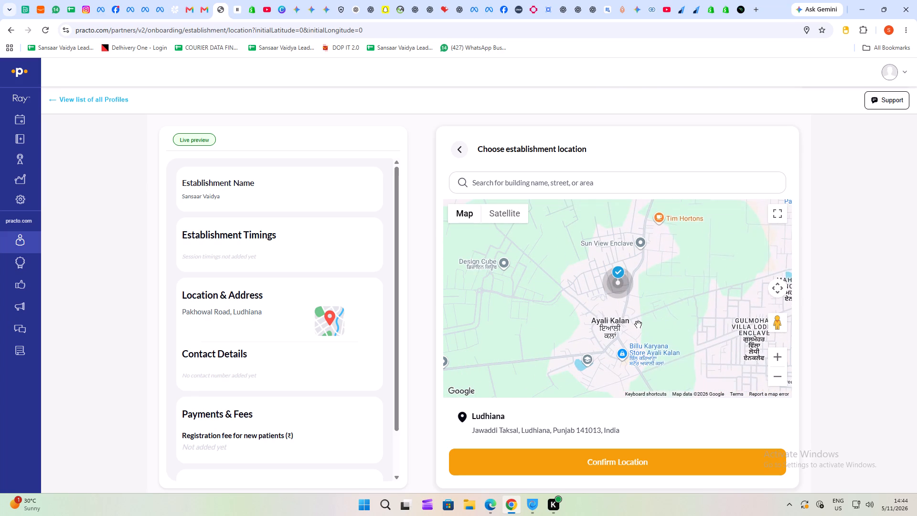
pyautogui.moveTo(638, 324); pyautogui.dragTo(584, 259)
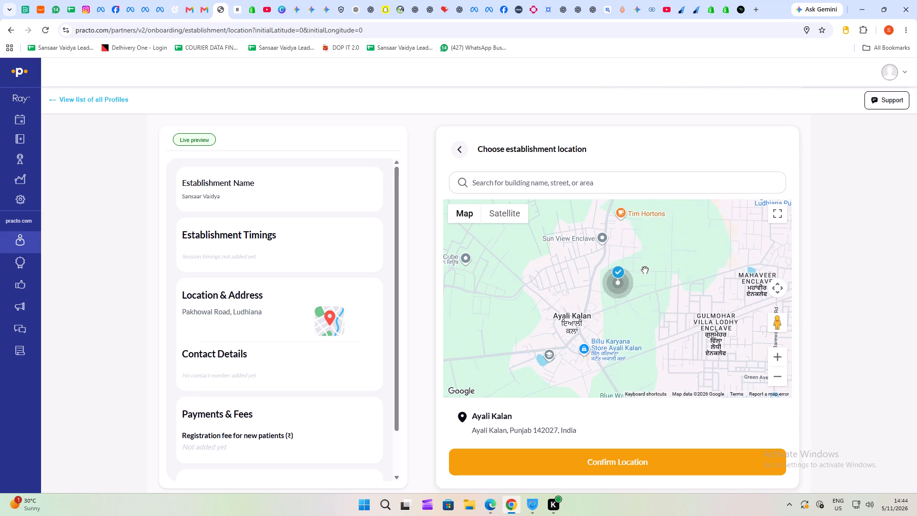
pyautogui.moveTo(659, 324); pyautogui.dragTo(620, 244)
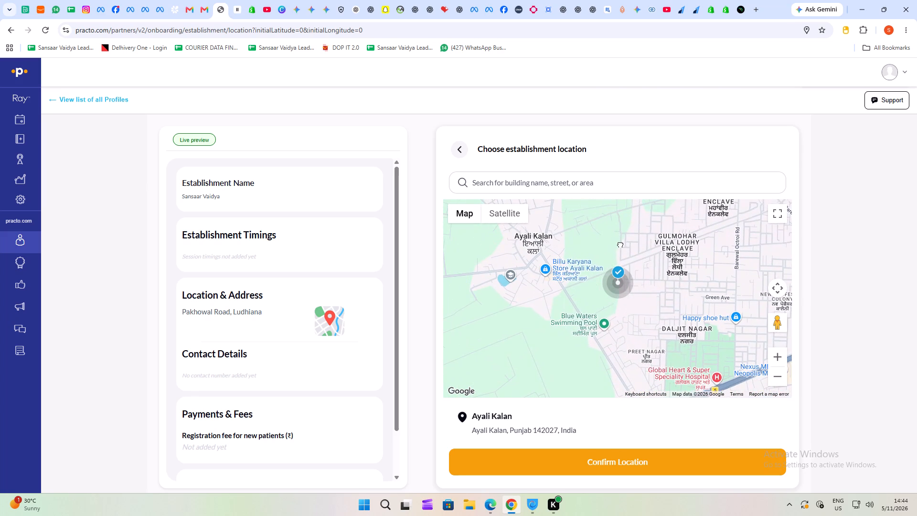
pyautogui.moveTo(620, 244); pyautogui.dragTo(772, 454)
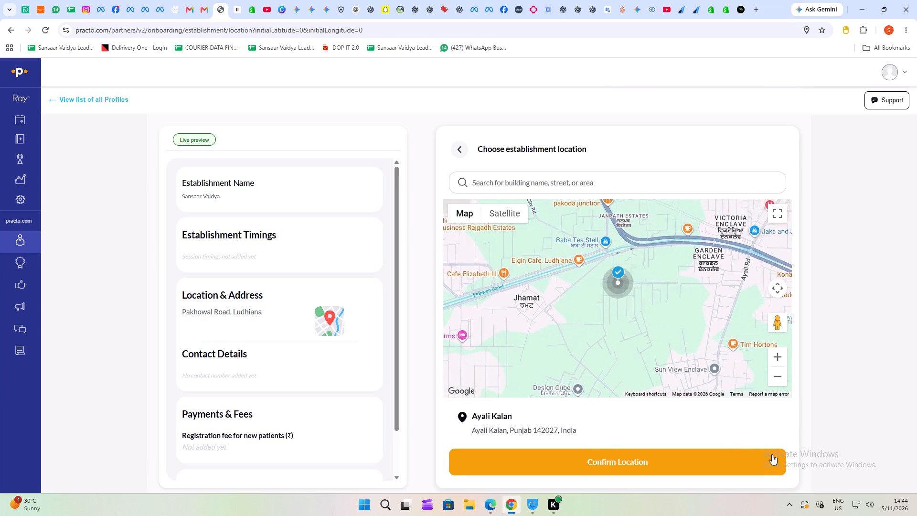
pyautogui.moveTo(772, 454); pyautogui.dragTo(808, 431)
pyautogui.moveTo(562, 315); pyautogui.dragTo(751, 300)
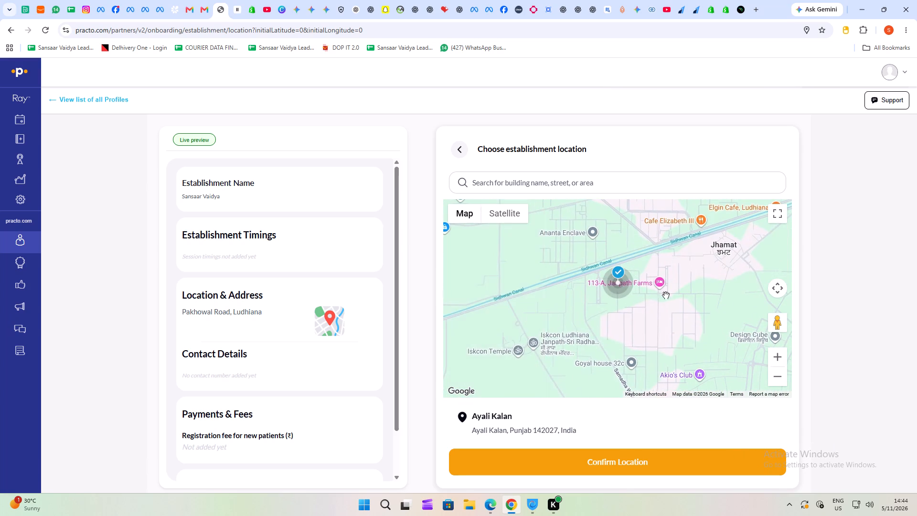
pyautogui.moveTo(564, 330); pyautogui.dragTo(733, 317)
pyautogui.moveTo(585, 339); pyautogui.dragTo(739, 277)
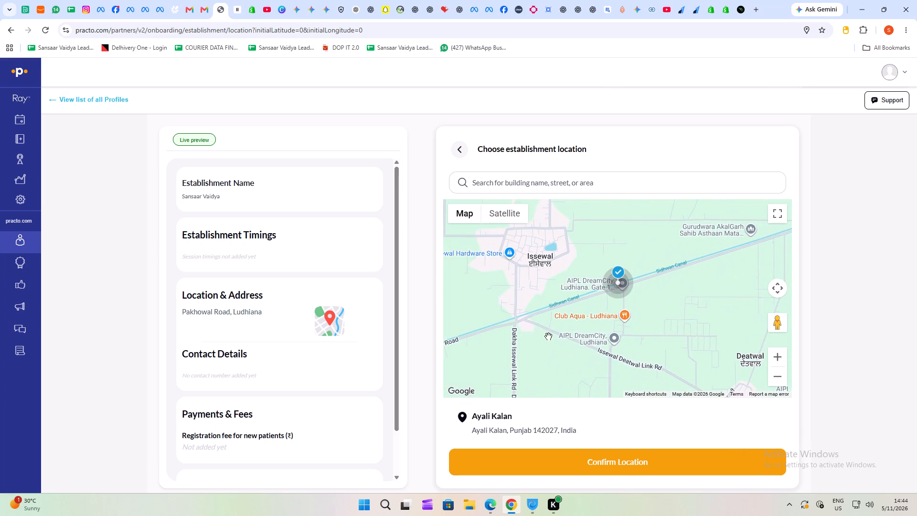
pyautogui.moveTo(548, 336); pyautogui.dragTo(689, 330)
pyautogui.scroll(-6, 672, 295)
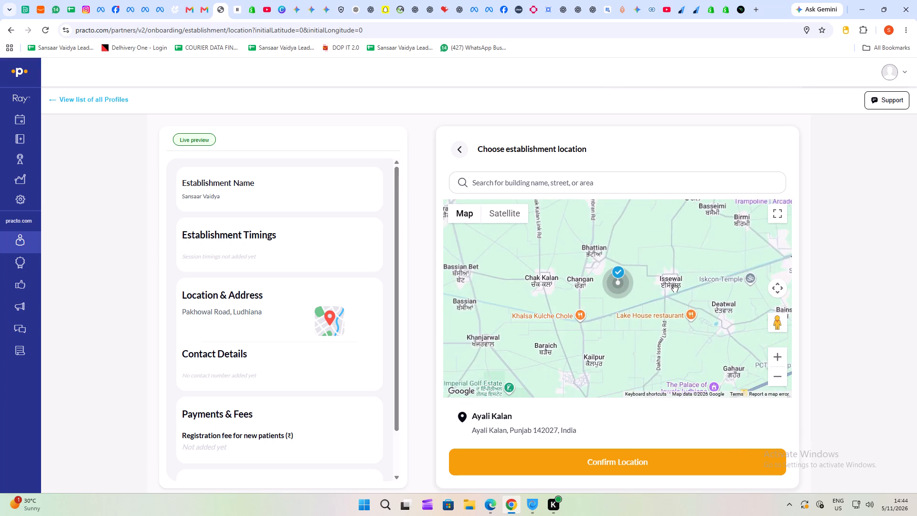
pyautogui.scroll(-7, 673, 290)
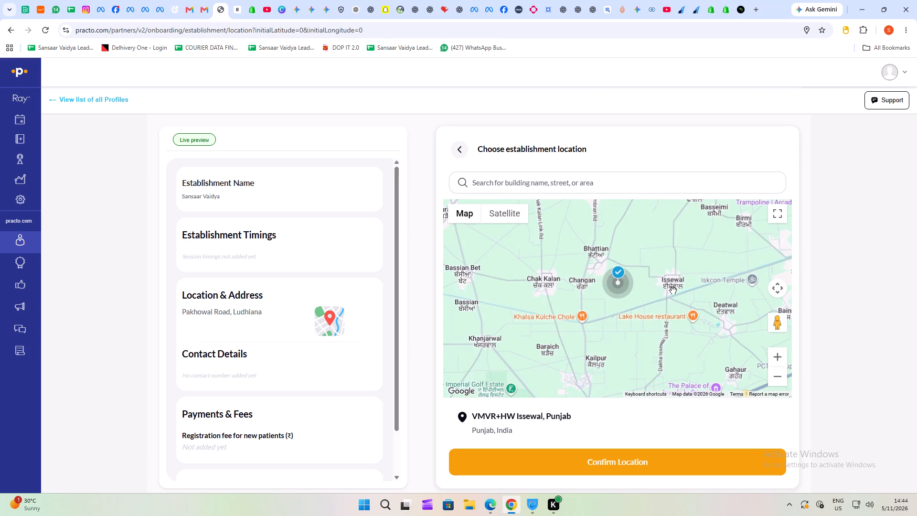
# Search the map from Issewal back east toward Ludhiana, as far as Dugri and Basant Avenue, for the establishment's location.
pyautogui.doubleClick(773, 376)
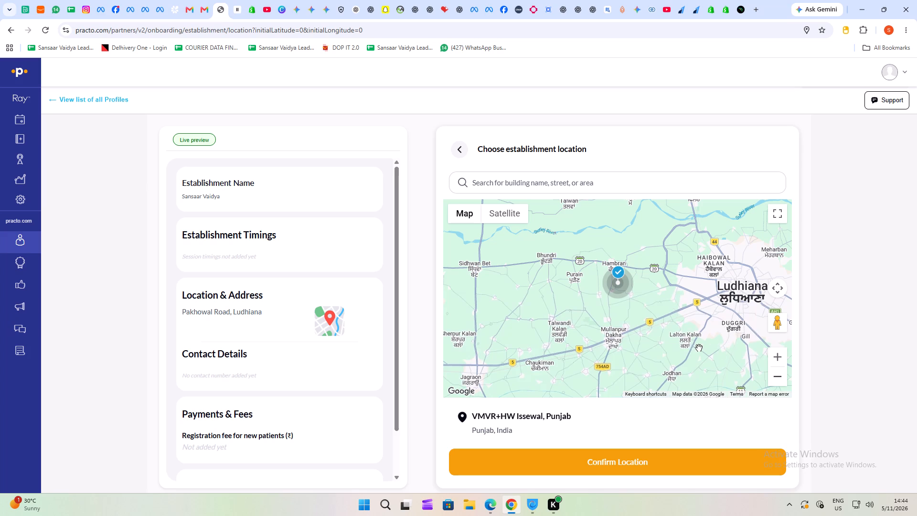
pyautogui.click(674, 315)
pyautogui.click(679, 309)
pyautogui.tripleClick(680, 313)
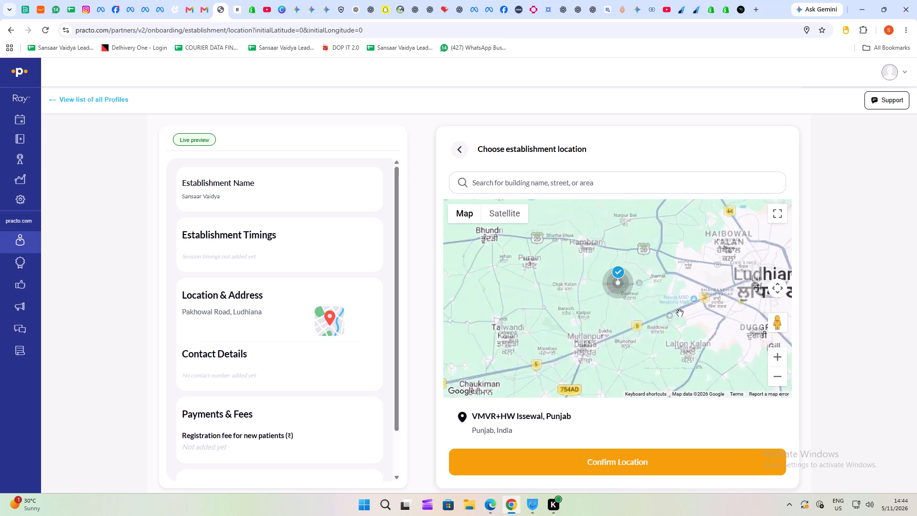
pyautogui.moveTo(698, 322); pyautogui.dragTo(636, 302)
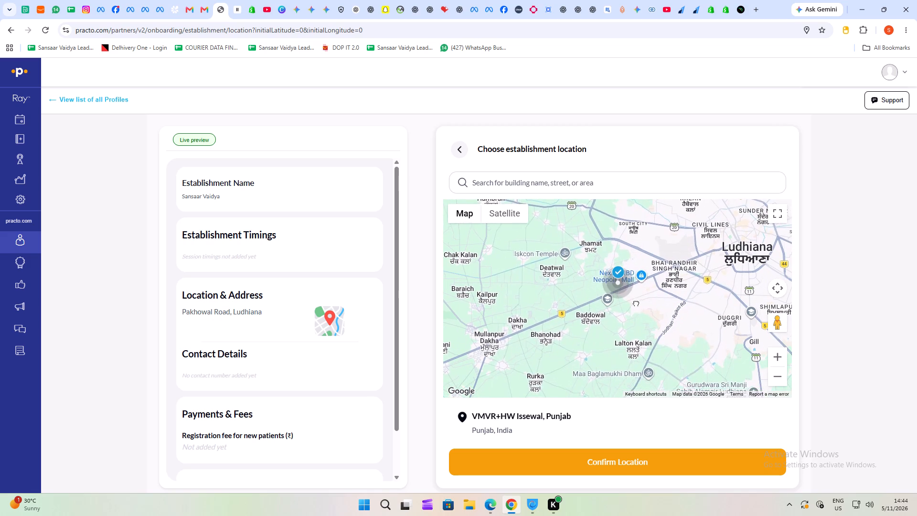
pyautogui.moveTo(636, 302); pyautogui.dragTo(609, 289)
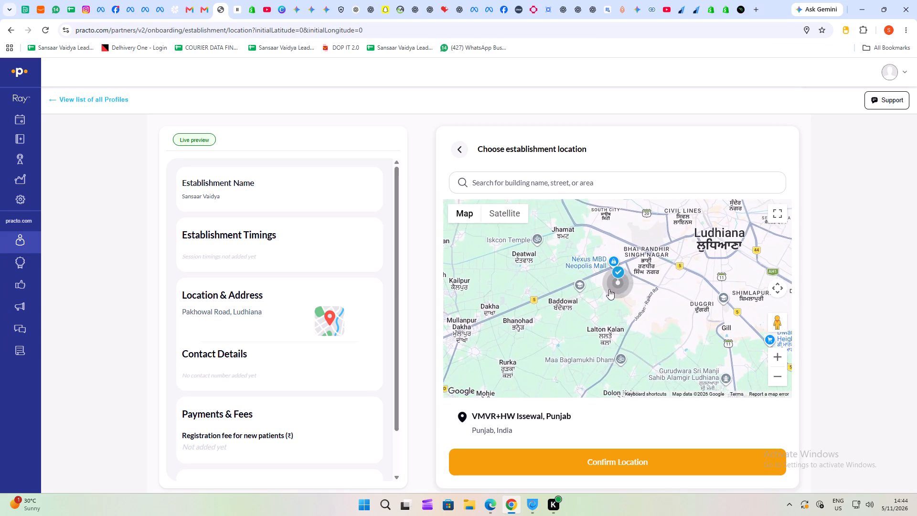
pyautogui.moveTo(609, 289); pyautogui.dragTo(523, 258)
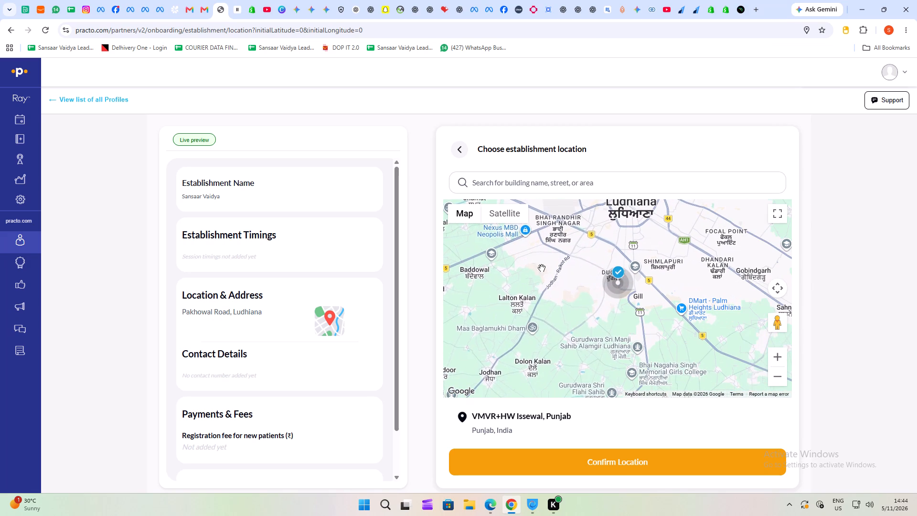
pyautogui.click(606, 281)
pyautogui.moveTo(606, 288); pyautogui.dragTo(615, 309)
pyautogui.moveTo(610, 305); pyautogui.dragTo(643, 315)
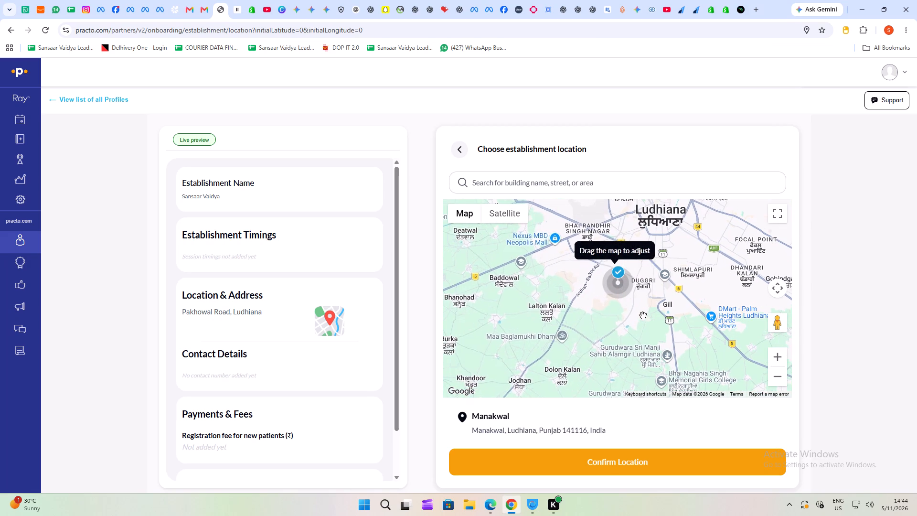
pyautogui.click(777, 356)
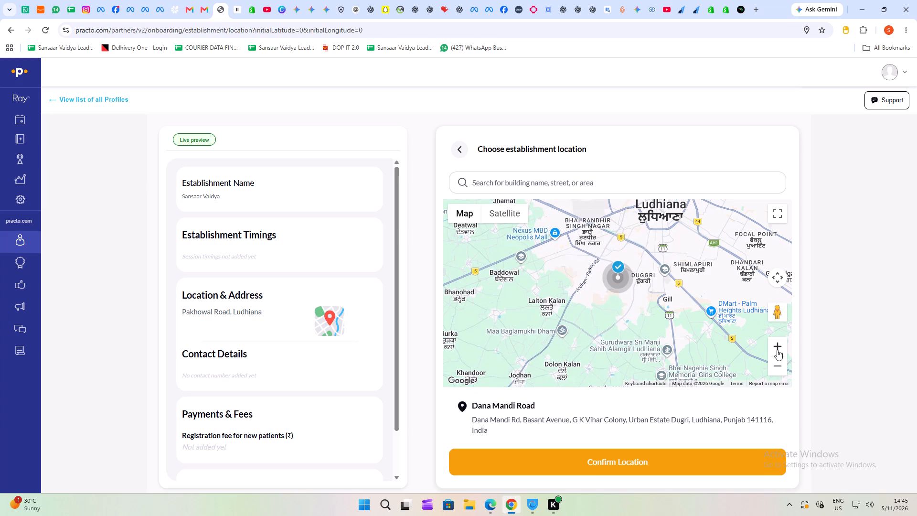
pyautogui.doubleClick(777, 345)
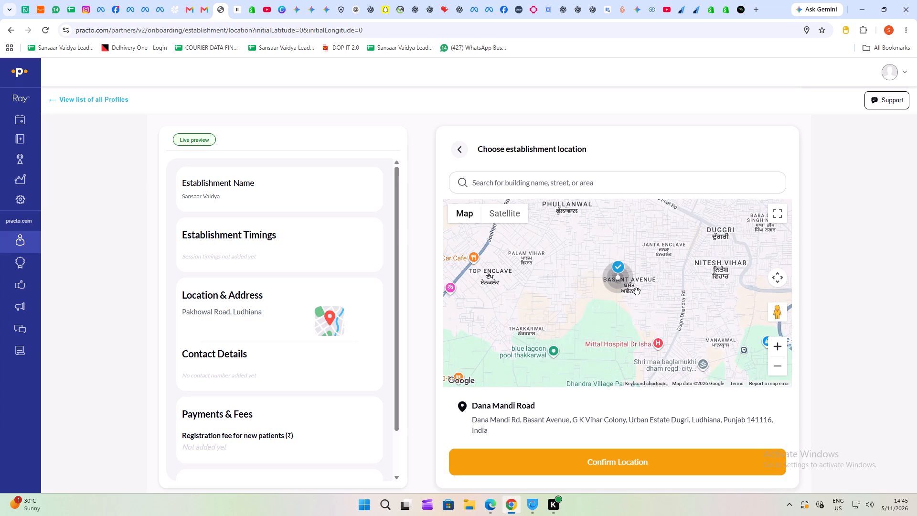
# Search the map around Phullanwal and Karol Bagh, closing in on Jodhan - Raikot Road near Blessing Resorts.
pyautogui.moveTo(643, 286); pyautogui.dragTo(715, 408)
pyautogui.moveTo(639, 359); pyautogui.dragTo(679, 322)
pyautogui.moveTo(596, 332); pyautogui.dragTo(628, 311)
pyautogui.click(630, 310)
pyautogui.moveTo(626, 322); pyautogui.dragTo(625, 322)
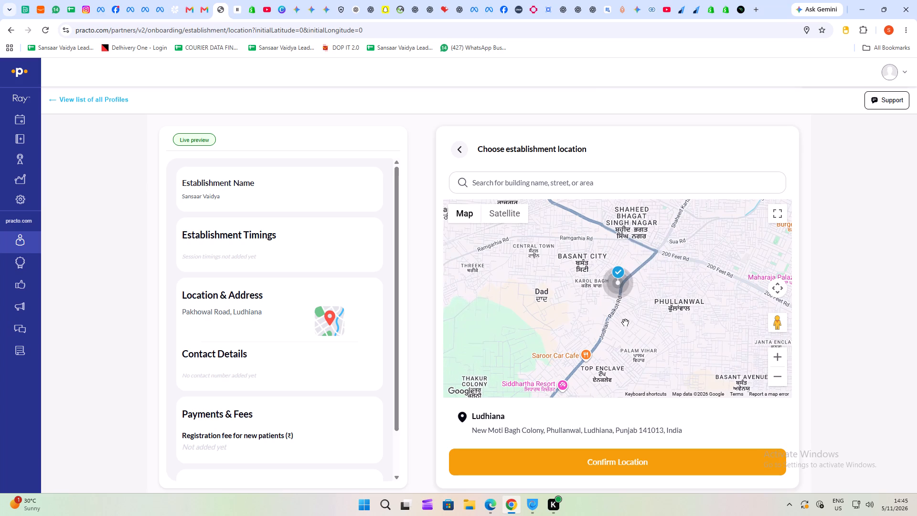
pyautogui.moveTo(625, 322); pyautogui.dragTo(620, 313)
pyautogui.doubleClick(778, 355)
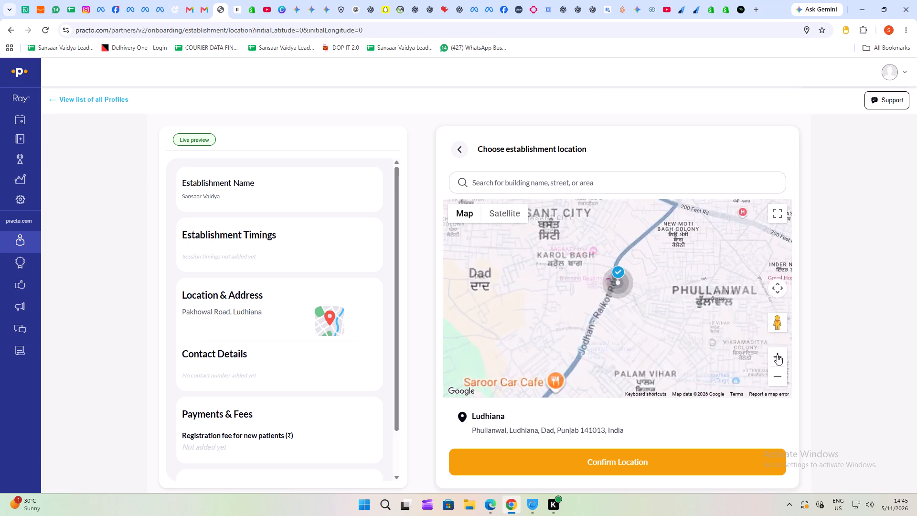
pyautogui.click(778, 362)
pyautogui.click(780, 356)
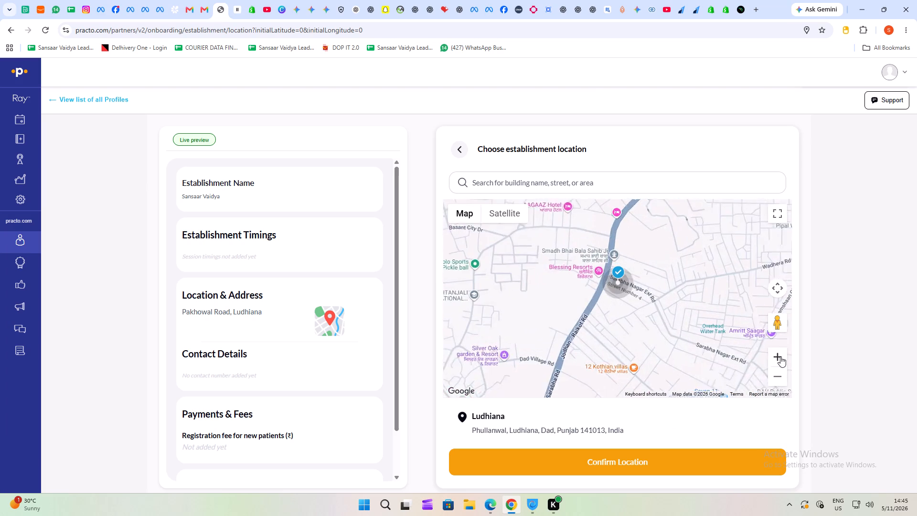
# Follow Jodhan - Raikot Road southwest on the map past Meraki Farms and Glamton Plaza to the Lalton Road crossing.
pyautogui.moveTo(608, 354); pyautogui.dragTo(679, 214)
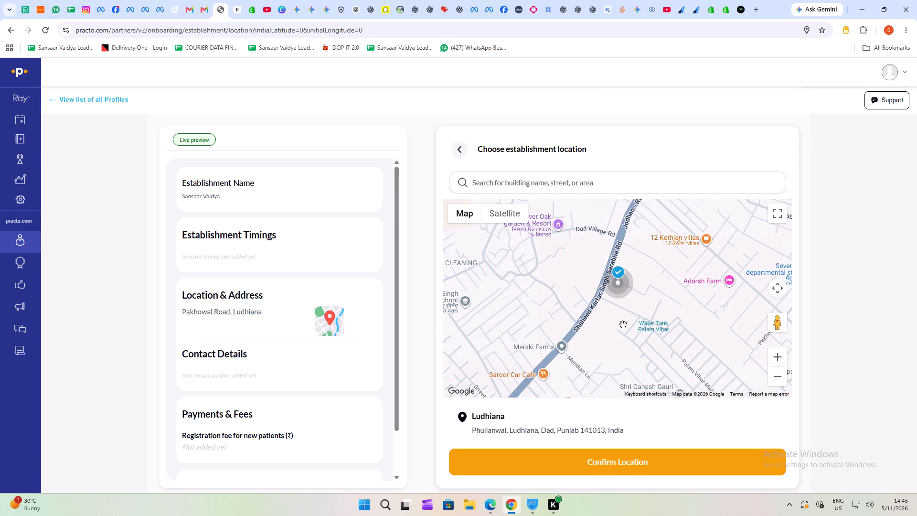
pyautogui.moveTo(623, 324); pyautogui.dragTo(688, 286)
pyautogui.moveTo(614, 332); pyautogui.dragTo(646, 311)
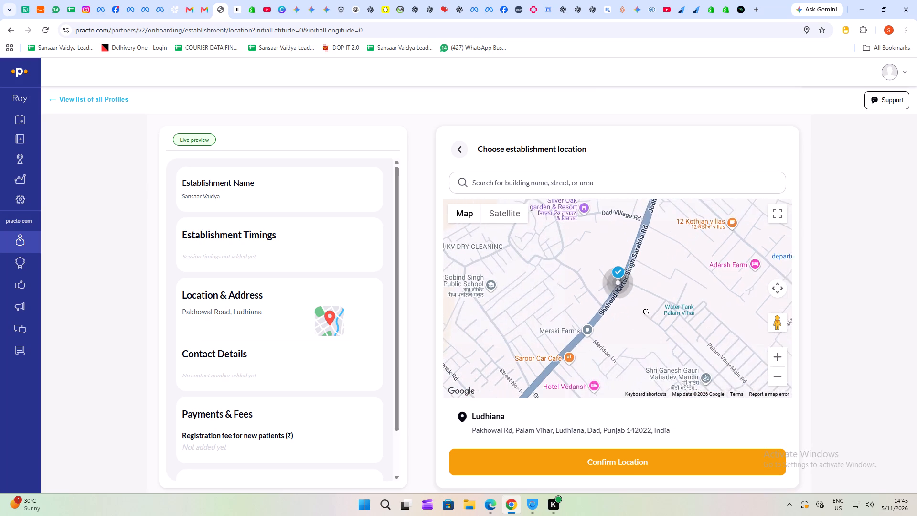
pyautogui.moveTo(646, 311); pyautogui.dragTo(647, 309)
pyautogui.moveTo(613, 327); pyautogui.dragTo(650, 295)
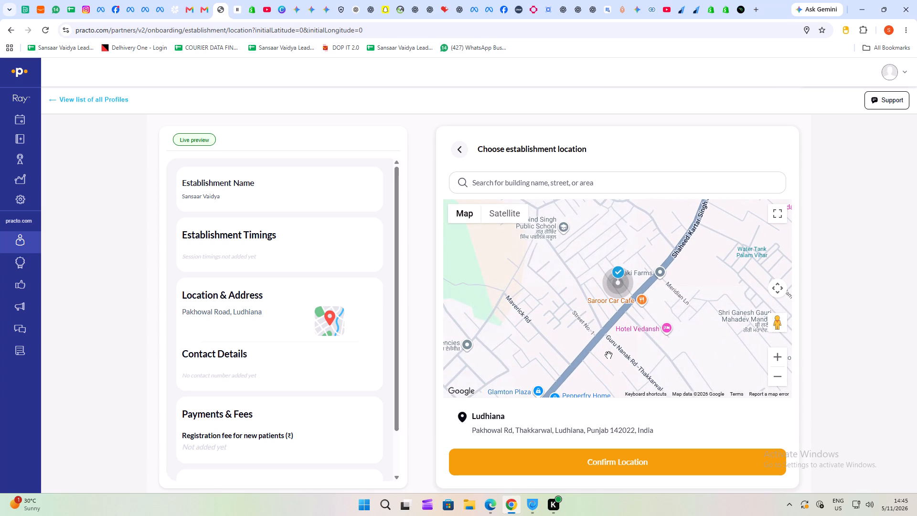
pyautogui.moveTo(608, 355); pyautogui.dragTo(647, 286)
pyautogui.moveTo(647, 307); pyautogui.dragTo(658, 282)
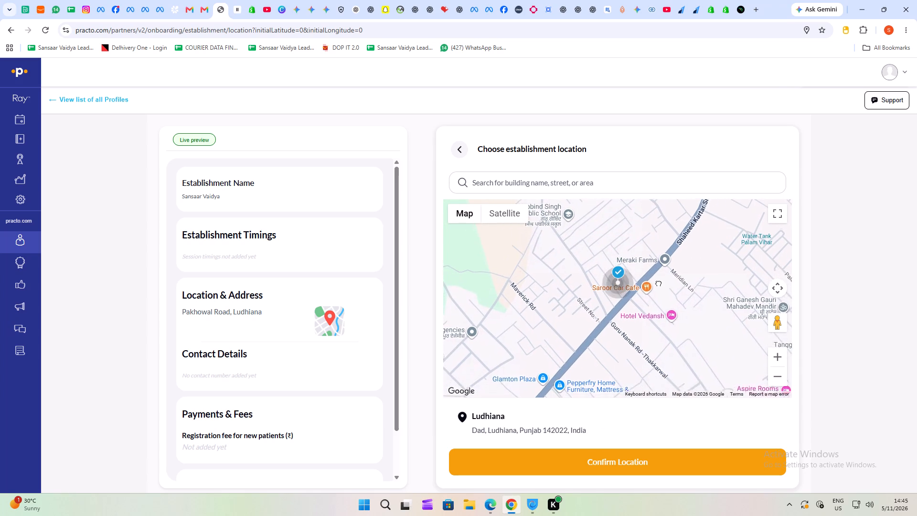
pyautogui.moveTo(658, 282); pyautogui.dragTo(712, 206)
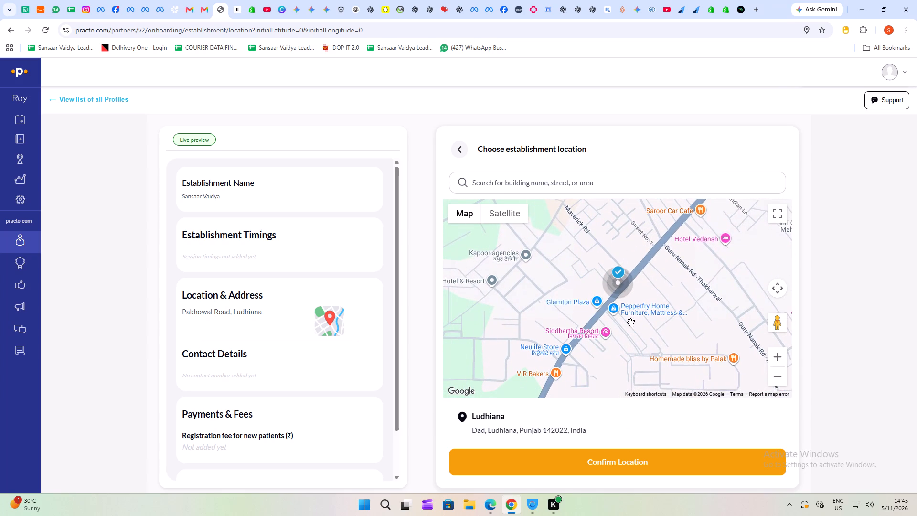
pyautogui.moveTo(579, 381); pyautogui.dragTo(681, 239)
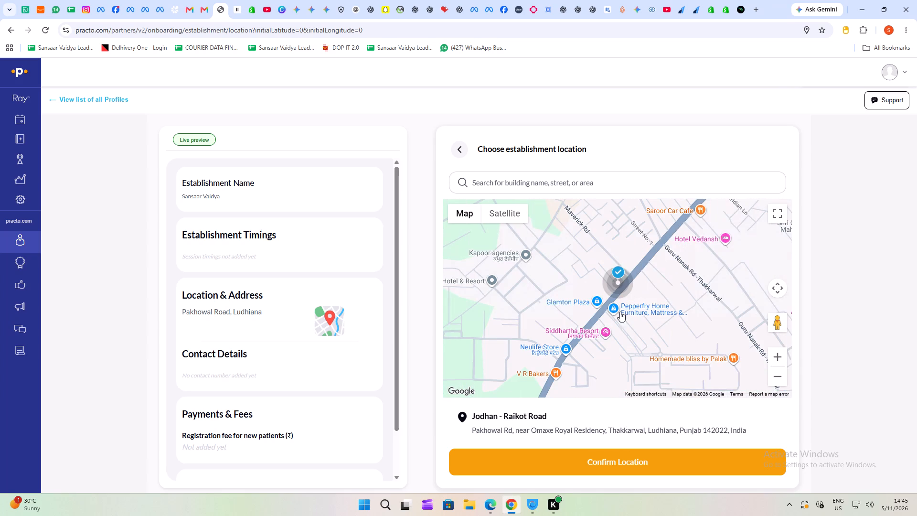
pyautogui.moveTo(618, 319); pyautogui.dragTo(679, 232)
pyautogui.moveTo(622, 323); pyautogui.dragTo(657, 265)
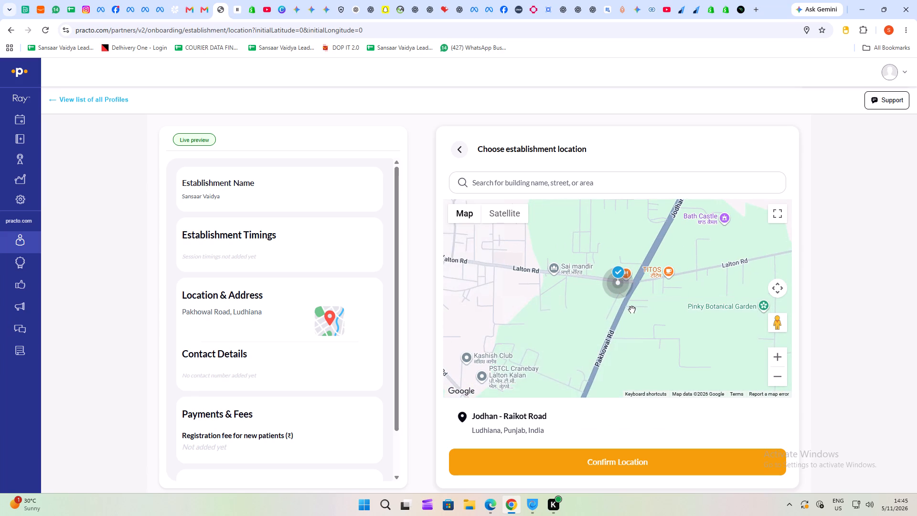
# Follow Jodhan - Raikot Road back northeast from Lalton Road past Bath Castle and Hotel Vedansh to Blessing Resorts.
pyautogui.moveTo(647, 293); pyautogui.dragTo(636, 277)
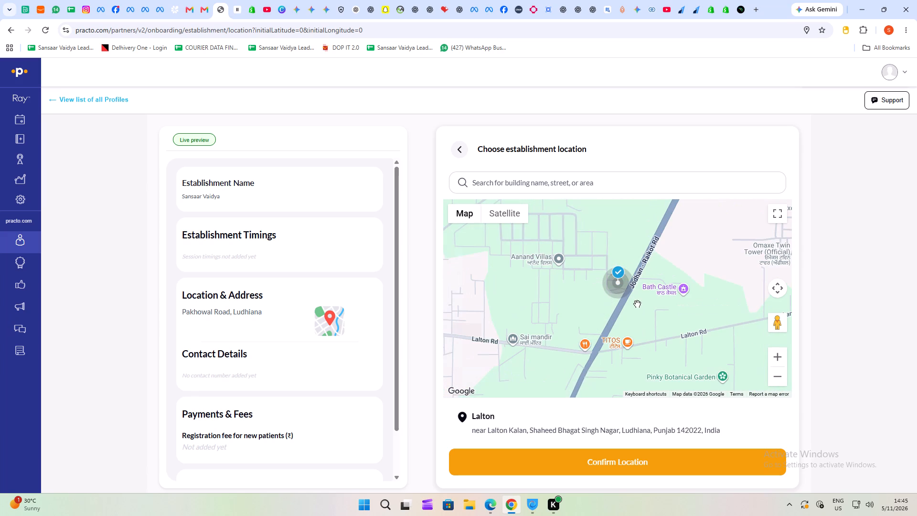
pyautogui.moveTo(652, 303); pyautogui.dragTo(617, 322)
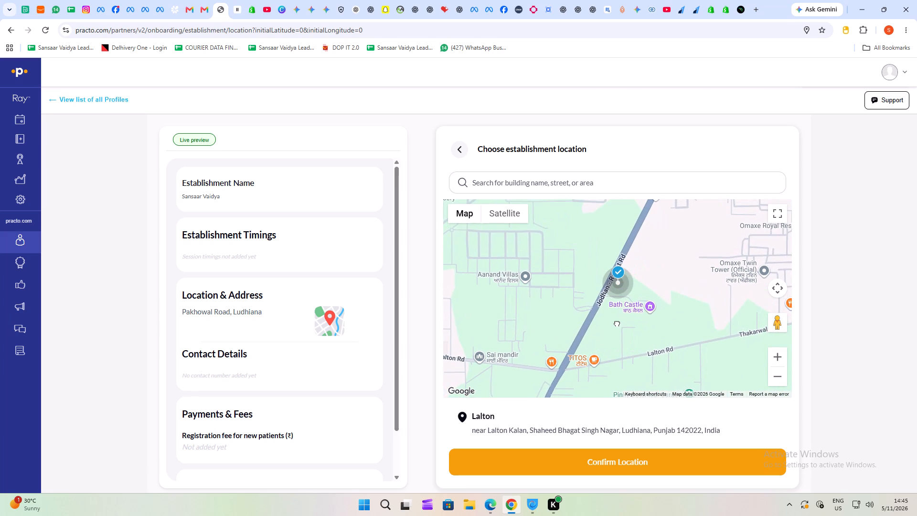
pyautogui.moveTo(617, 322); pyautogui.dragTo(612, 355)
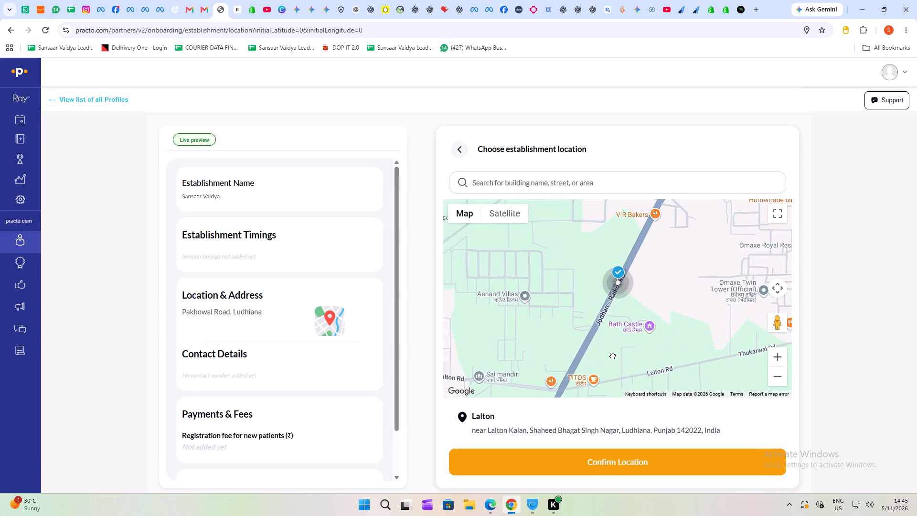
pyautogui.moveTo(612, 355); pyautogui.dragTo(591, 401)
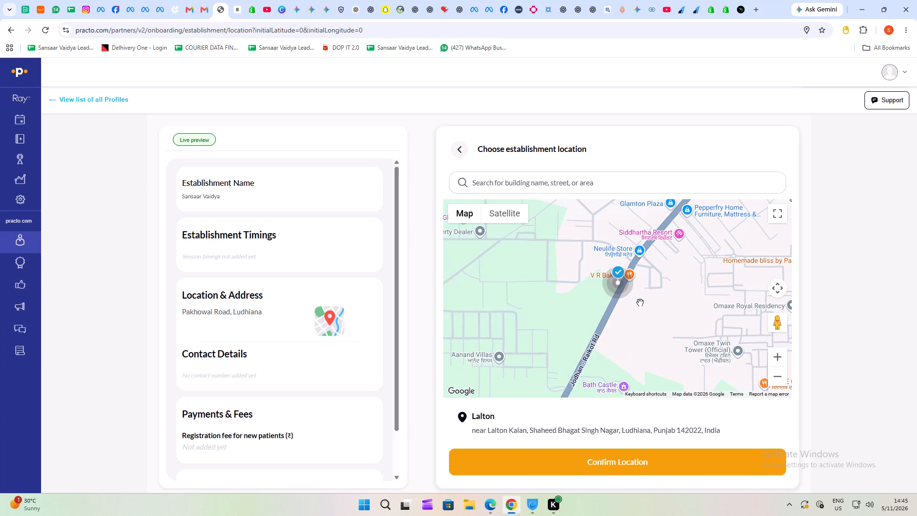
pyautogui.moveTo(640, 302); pyautogui.dragTo(597, 348)
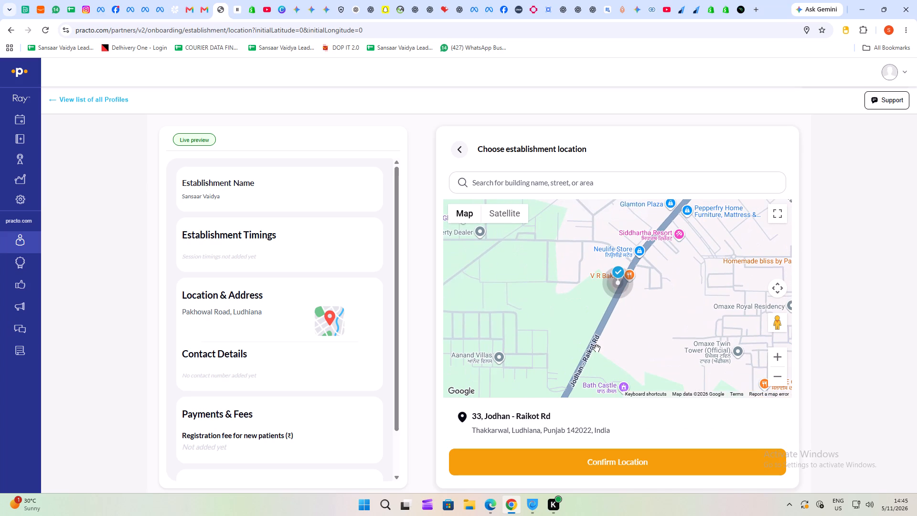
pyautogui.moveTo(631, 301); pyautogui.dragTo(531, 405)
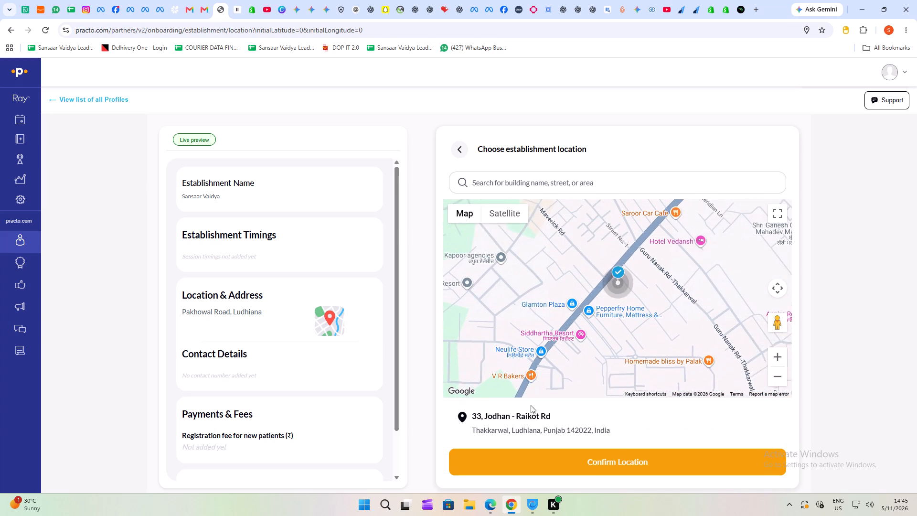
pyautogui.moveTo(531, 405); pyautogui.dragTo(461, 507)
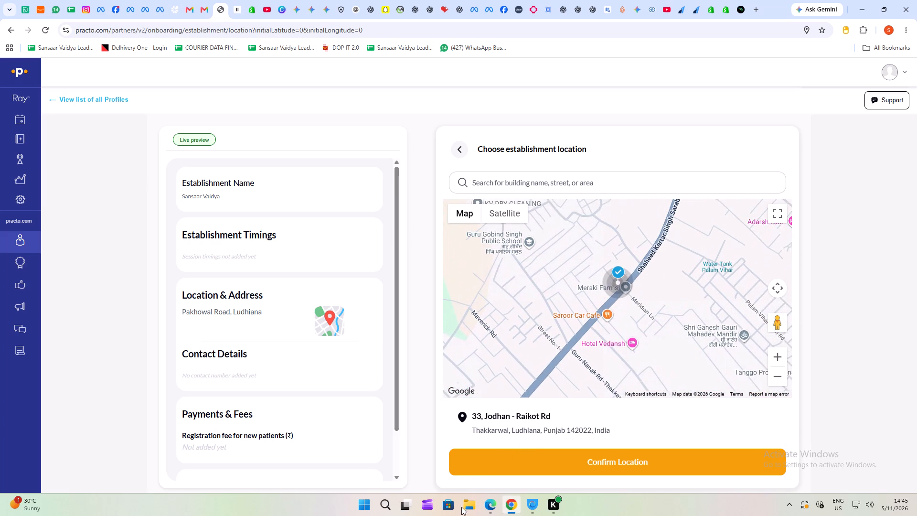
pyautogui.moveTo(461, 507); pyautogui.dragTo(469, 502)
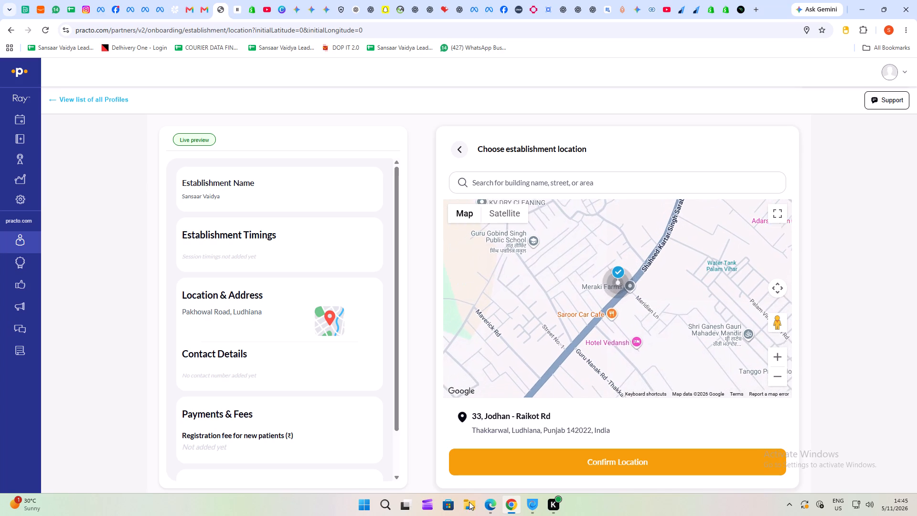
pyautogui.moveTo(469, 502); pyautogui.dragTo(470, 496)
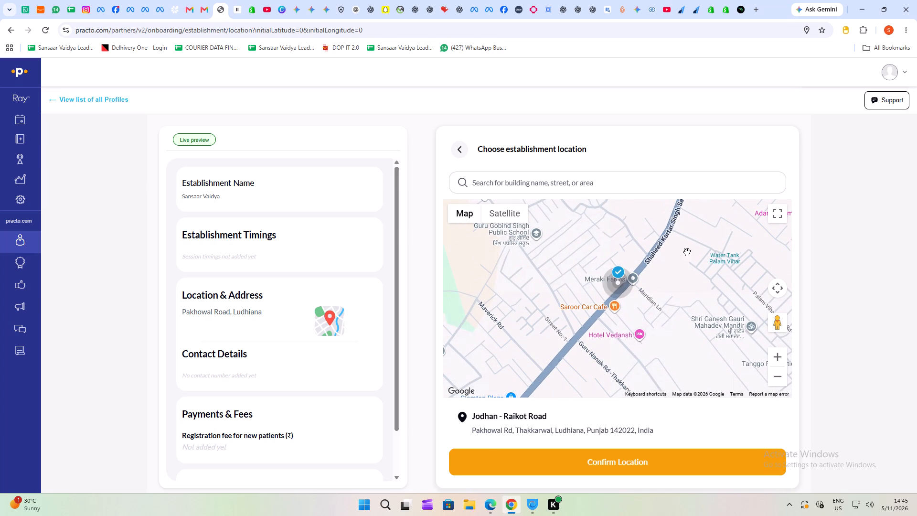
pyautogui.moveTo(686, 255); pyautogui.dragTo(618, 392)
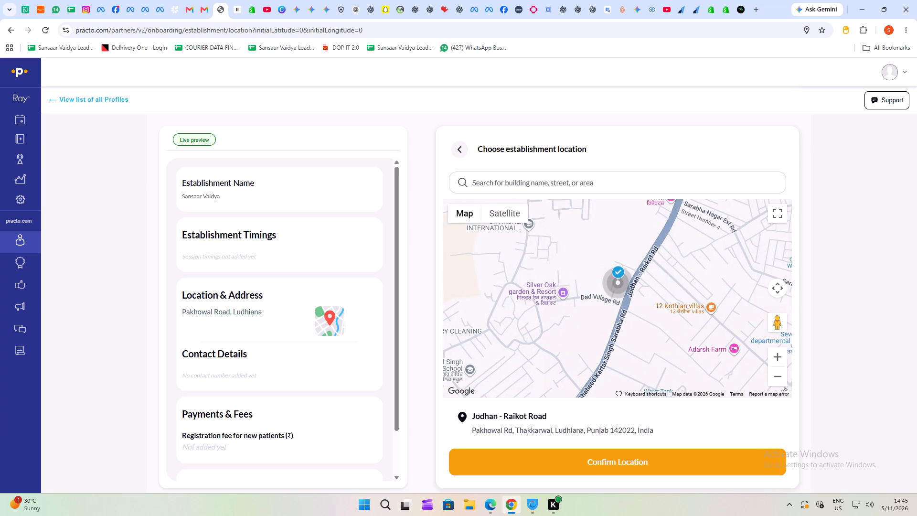
pyautogui.moveTo(618, 392); pyautogui.dragTo(555, 460)
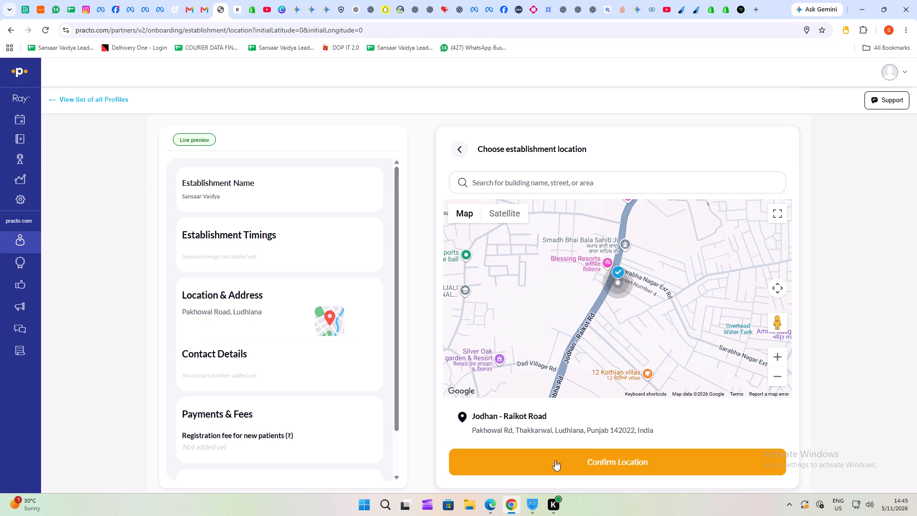
pyautogui.moveTo(555, 460); pyautogui.dragTo(555, 461)
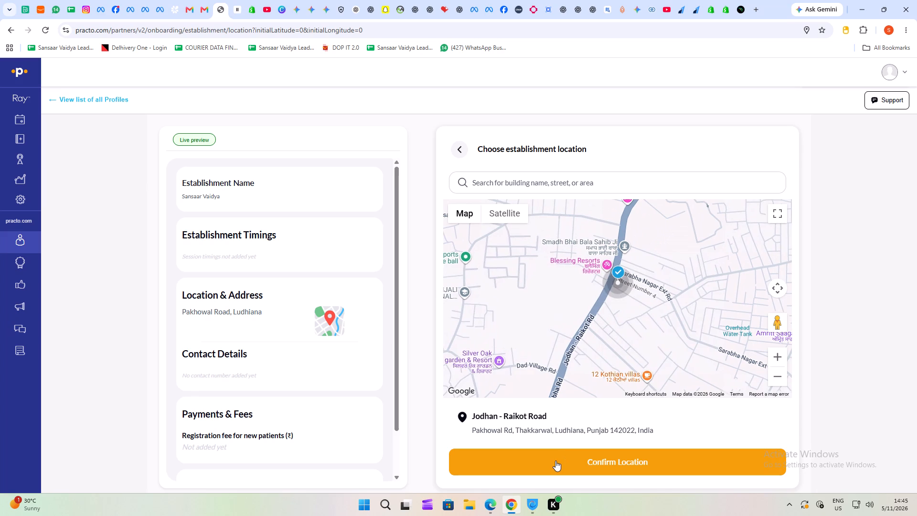
# Check Jodhan - Raikot Road on the map between Dad Village Road, Blessing Resorts and Centra Greens for the establishment's location.
pyautogui.moveTo(555, 461); pyautogui.dragTo(612, 362)
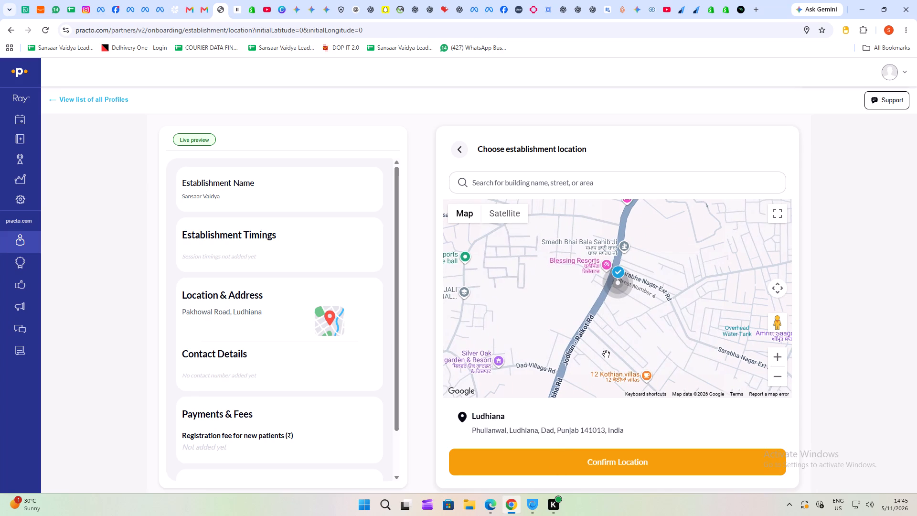
pyautogui.moveTo(606, 349); pyautogui.dragTo(651, 273)
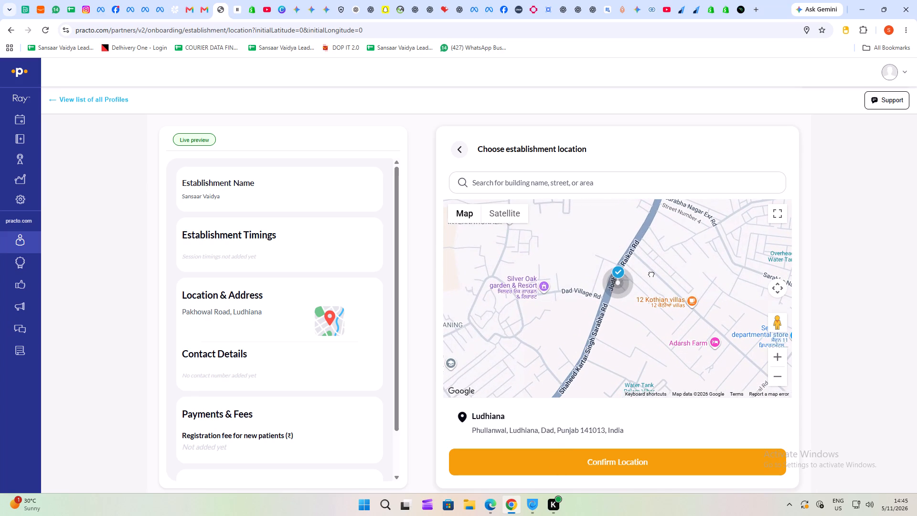
pyautogui.moveTo(651, 273); pyautogui.dragTo(619, 362)
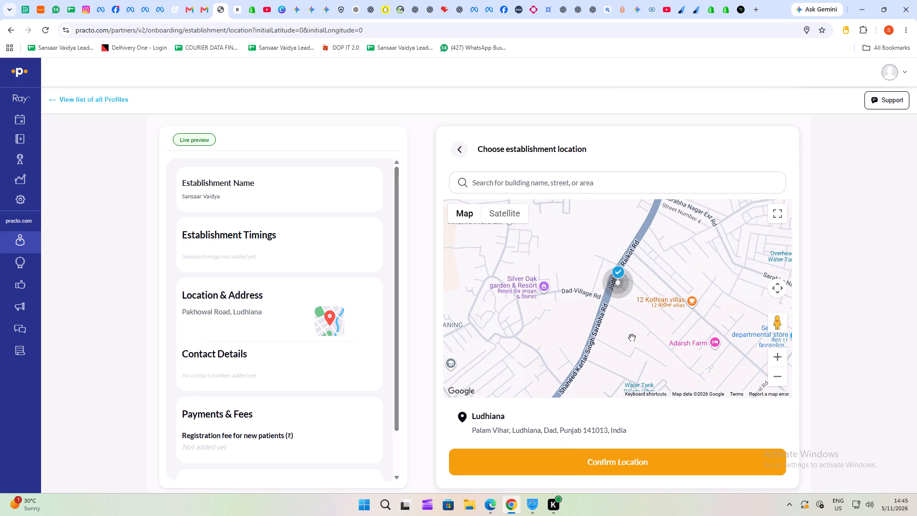
pyautogui.moveTo(686, 221); pyautogui.dragTo(618, 415)
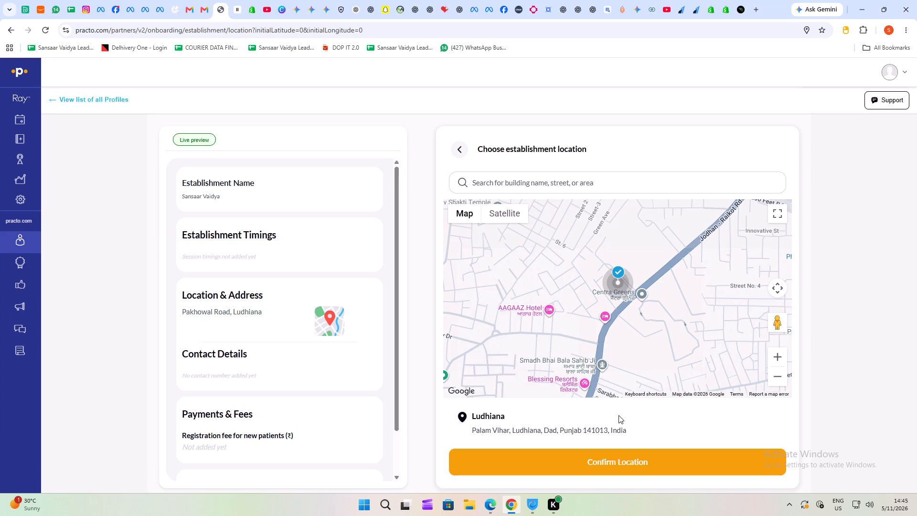
pyautogui.moveTo(618, 415); pyautogui.dragTo(690, 211)
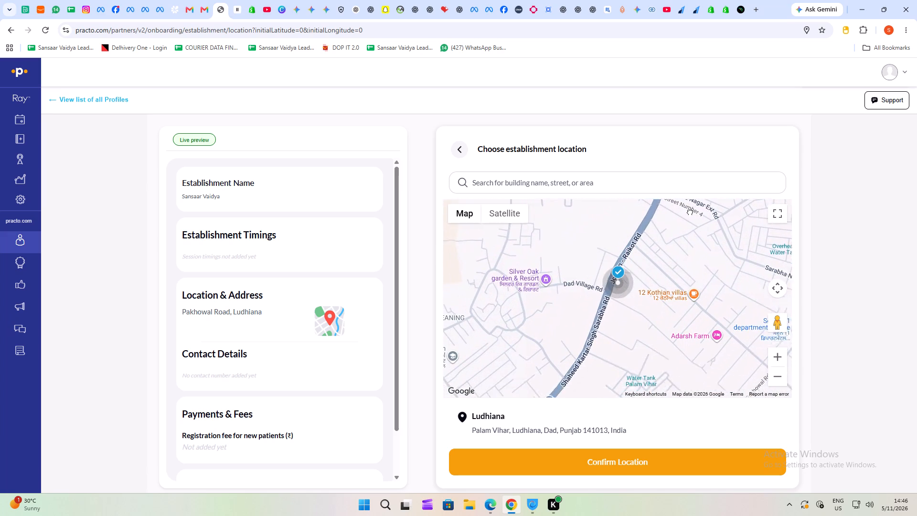
pyautogui.moveTo(690, 211); pyautogui.dragTo(705, 188)
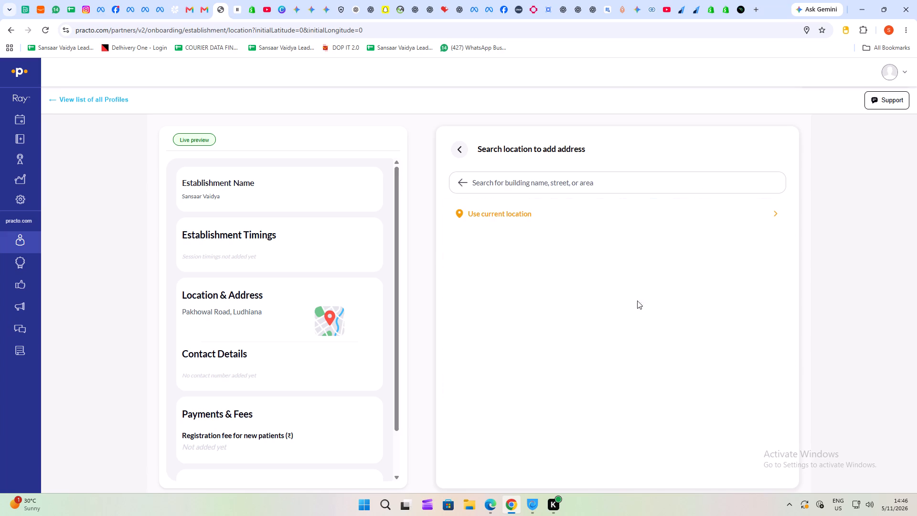
# Restart the establishment location choice from the current location, keeping the standard map view.
pyautogui.moveTo(633, 333); pyautogui.dragTo(640, 295)
pyautogui.scroll(-2, 619, 323)
pyautogui.tripleClick(584, 291)
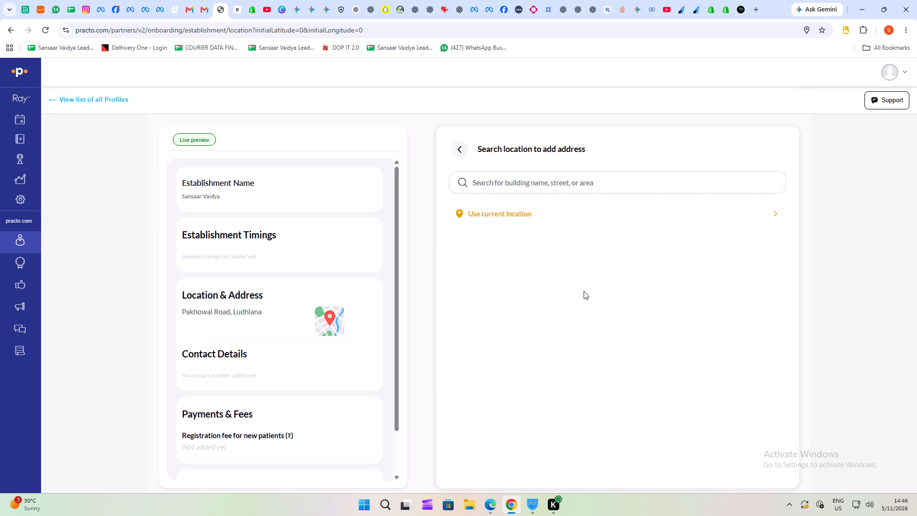
pyautogui.click(584, 291)
pyautogui.click(485, 218)
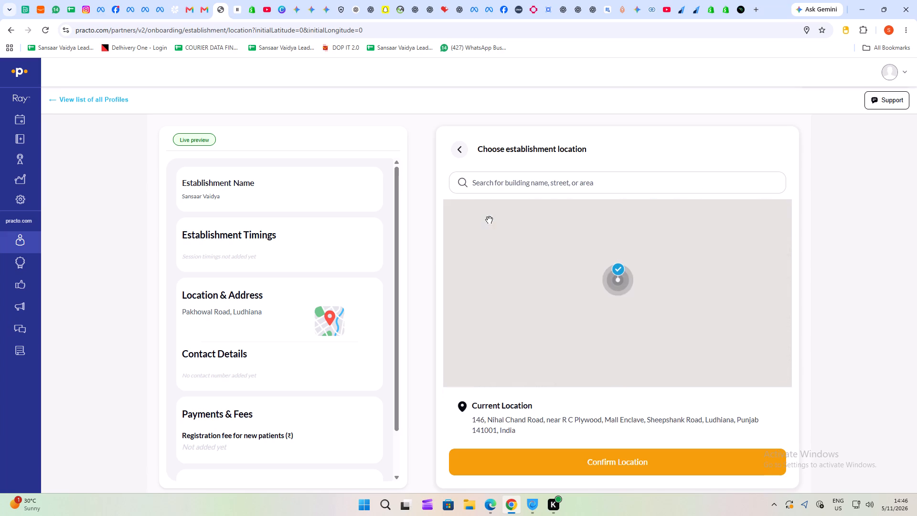
pyautogui.click(494, 215)
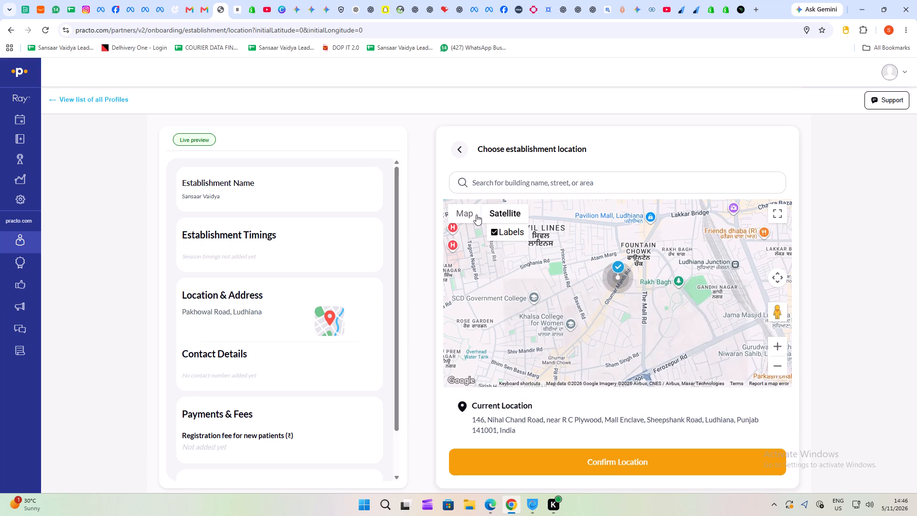
pyautogui.click(500, 211)
pyautogui.click(459, 211)
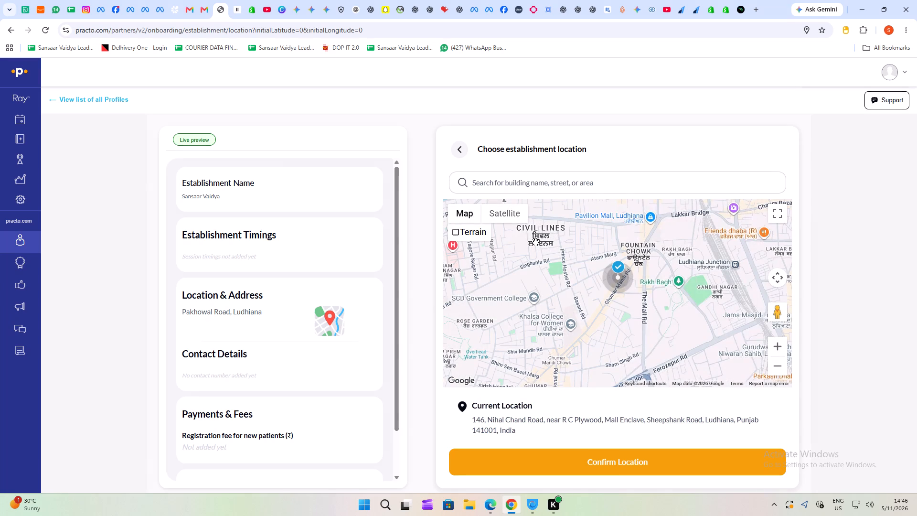
# Search the map from Fountain Chowk south through Model Town and across the wider Ludhiana area for the establishment's location.
pyautogui.moveTo(577, 337); pyautogui.dragTo(600, 295)
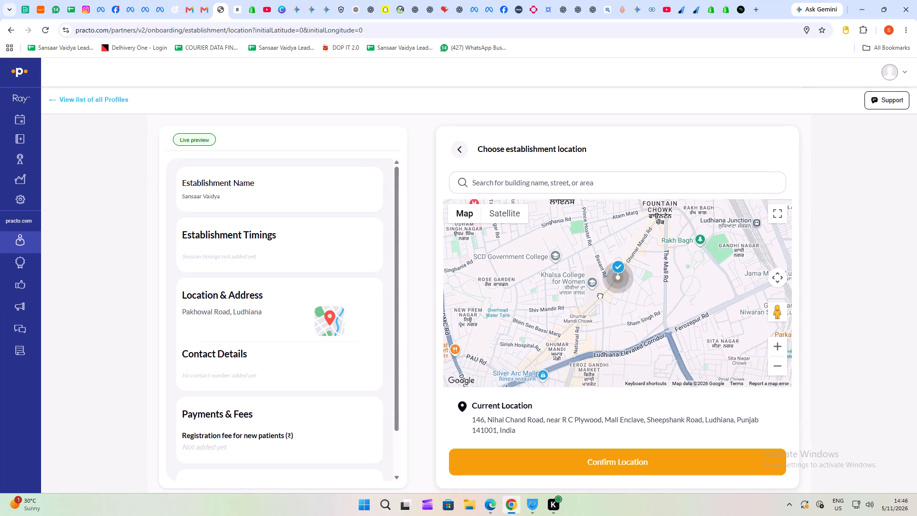
pyautogui.moveTo(600, 295); pyautogui.dragTo(615, 262)
pyautogui.moveTo(669, 322); pyautogui.dragTo(635, 239)
pyautogui.moveTo(660, 304); pyautogui.dragTo(619, 242)
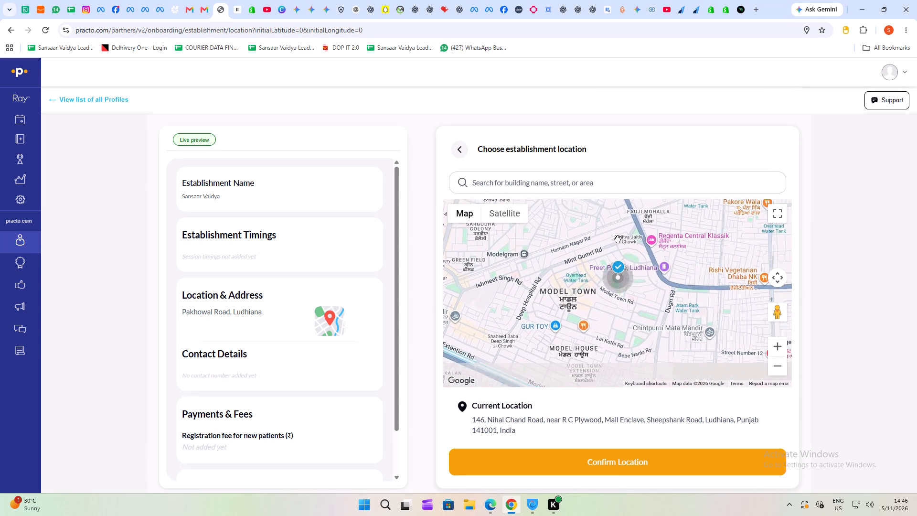
pyautogui.scroll(-5, 662, 320)
pyautogui.moveTo(636, 340); pyautogui.dragTo(679, 308)
pyautogui.scroll(-11, 623, 328)
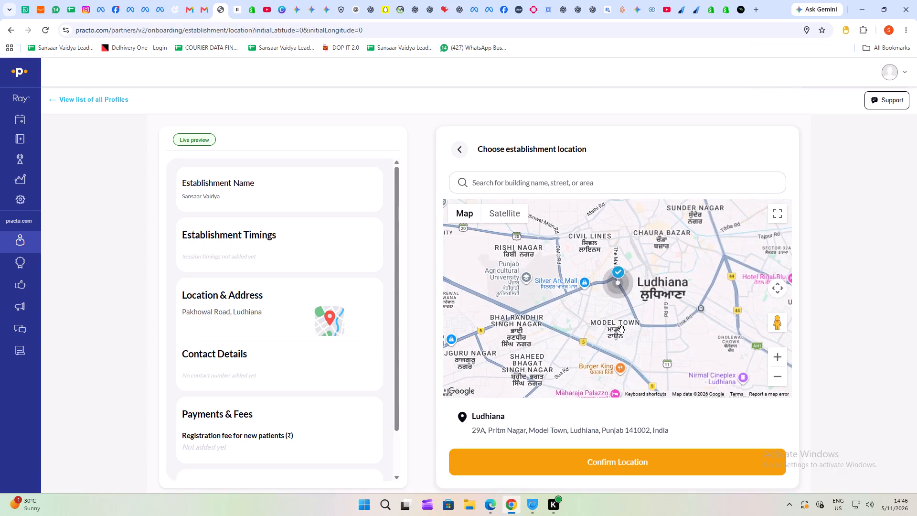
pyautogui.scroll(-2, 616, 354)
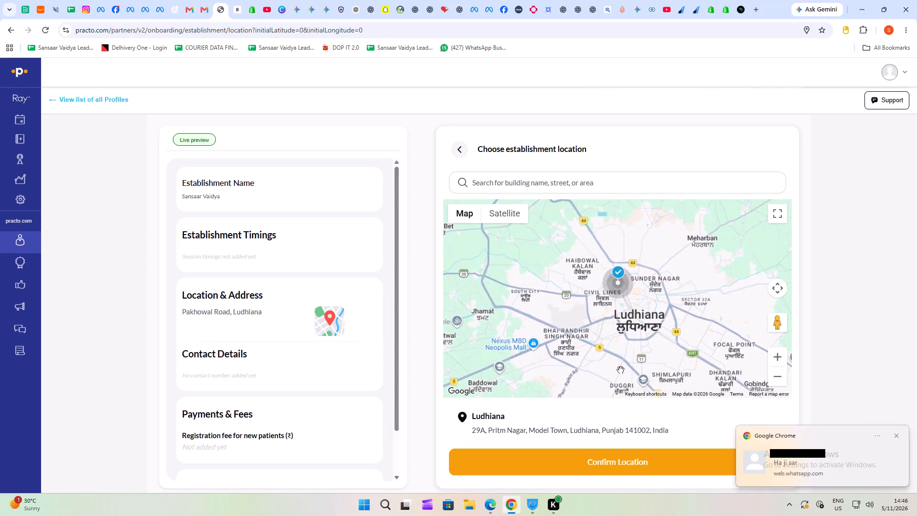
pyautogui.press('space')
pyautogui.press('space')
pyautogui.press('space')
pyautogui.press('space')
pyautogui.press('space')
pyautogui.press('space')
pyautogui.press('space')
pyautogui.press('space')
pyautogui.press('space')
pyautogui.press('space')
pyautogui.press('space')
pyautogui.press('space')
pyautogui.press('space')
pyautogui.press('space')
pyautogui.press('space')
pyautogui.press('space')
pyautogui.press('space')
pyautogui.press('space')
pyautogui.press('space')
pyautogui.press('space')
# Locate Jodhan - Raikot Road southwest of Ludhiana and examine the stretch around Top Enclave and Siddhartha Resort.
pyautogui.moveTo(621, 365); pyautogui.dragTo(666, 255)
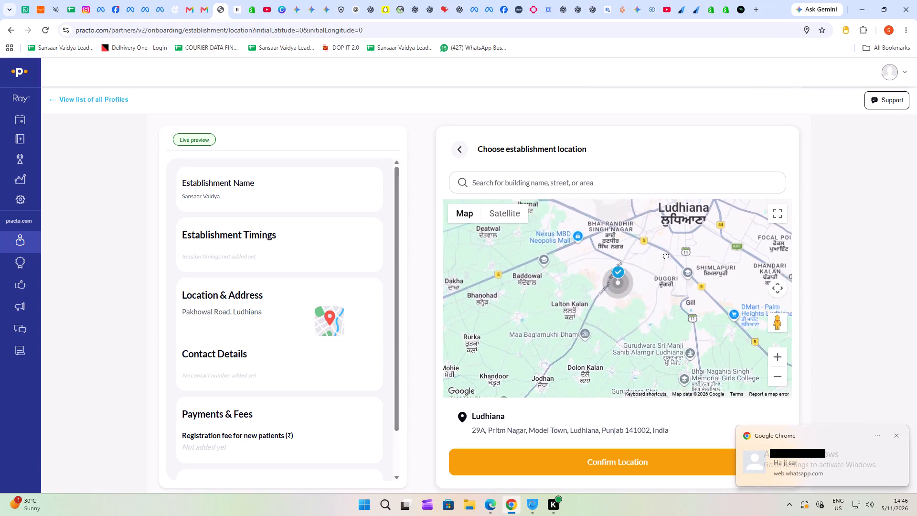
pyautogui.moveTo(666, 255); pyautogui.dragTo(677, 258)
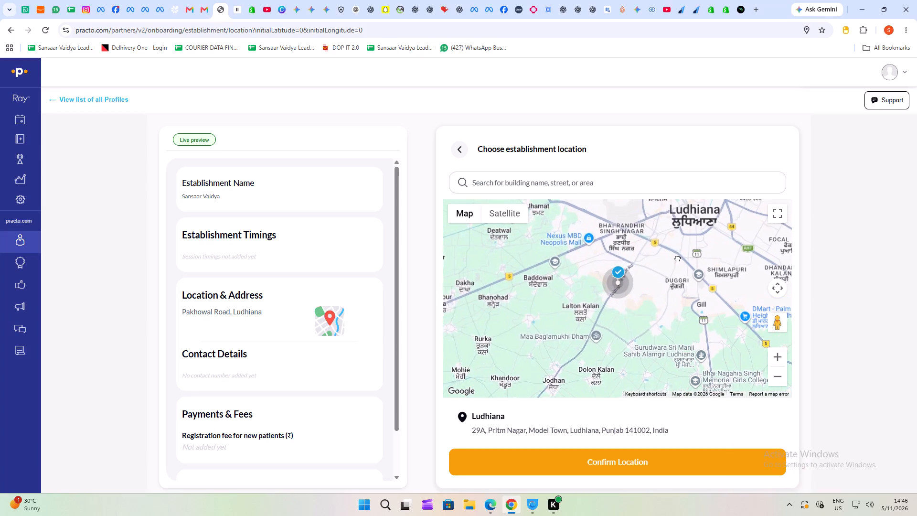
pyautogui.moveTo(677, 258); pyautogui.dragTo(678, 255)
pyautogui.scroll(5, 611, 277)
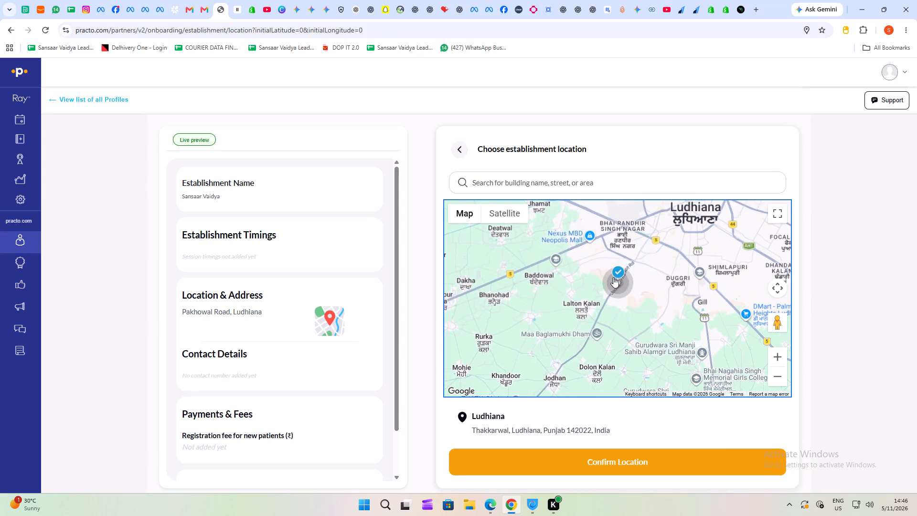
pyautogui.scroll(5, 620, 278)
pyautogui.click(616, 284)
pyautogui.doubleClick(618, 282)
pyautogui.click(619, 305)
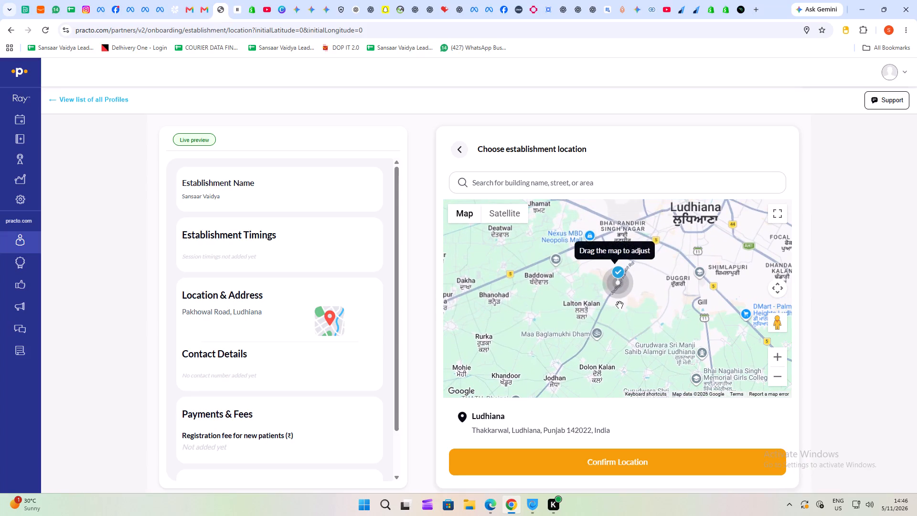
pyautogui.click(775, 359)
pyautogui.doubleClick(778, 357)
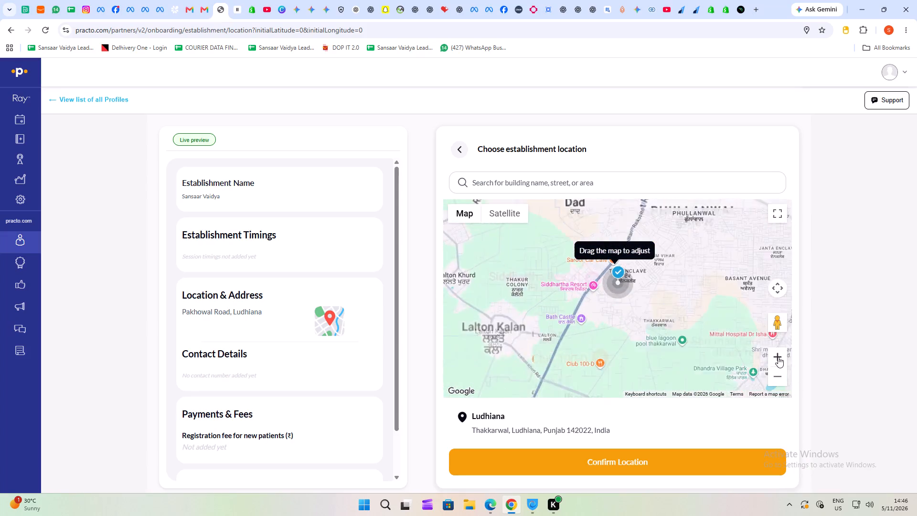
pyautogui.moveTo(640, 267); pyautogui.dragTo(652, 319)
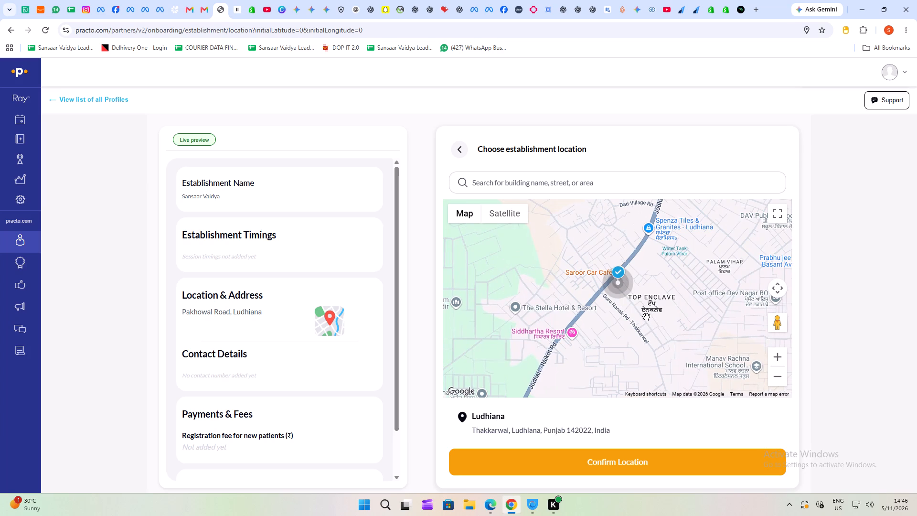
pyautogui.moveTo(618, 337); pyautogui.dragTo(657, 307)
pyautogui.moveTo(610, 322); pyautogui.dragTo(665, 281)
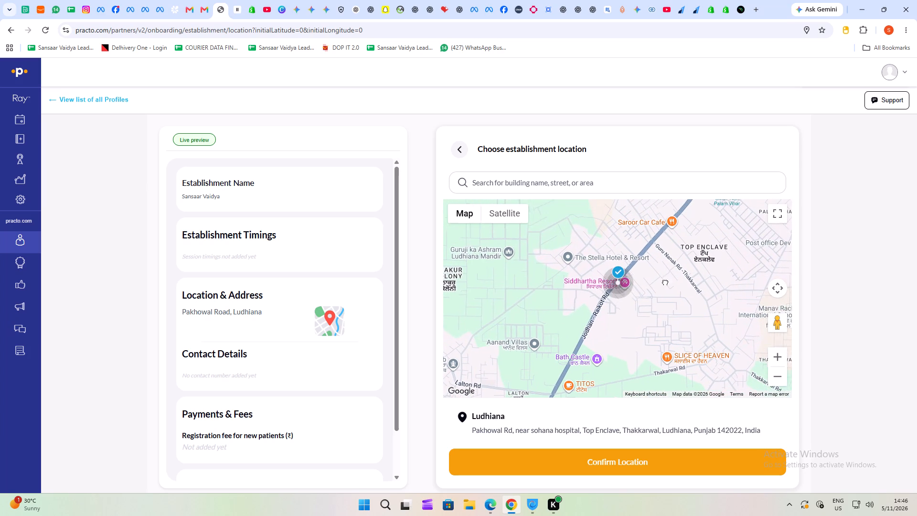
pyautogui.moveTo(665, 281); pyautogui.dragTo(642, 314)
# Switch the map to satellite imagery and examine Jodhan - Raikot Road closely from Redwood Farm northeast to Saroor Car Cafe.
pyautogui.scroll(10, 629, 273)
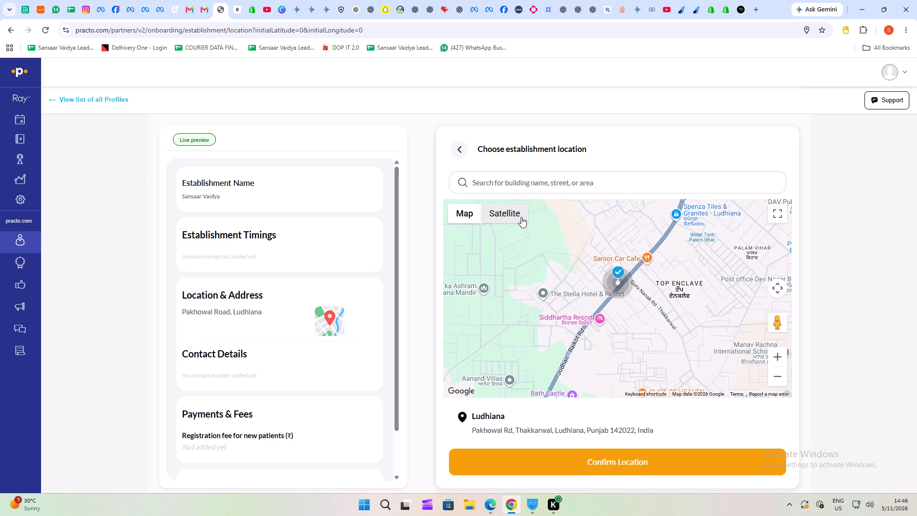
pyautogui.click(521, 217)
pyautogui.scroll(5, 612, 290)
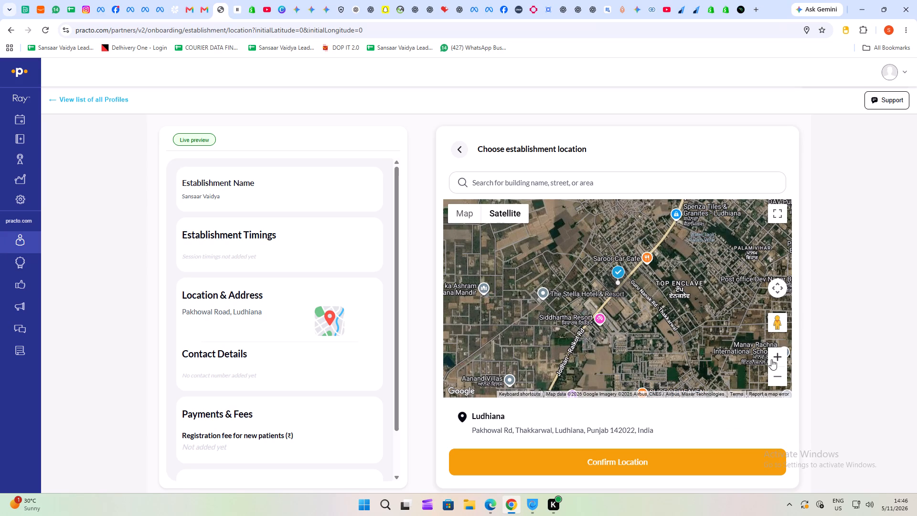
pyautogui.doubleClick(776, 356)
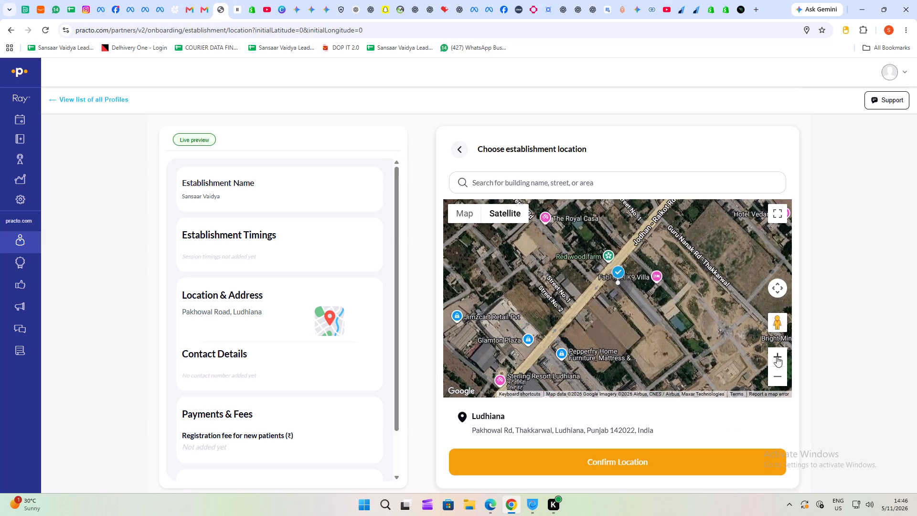
pyautogui.click(777, 356)
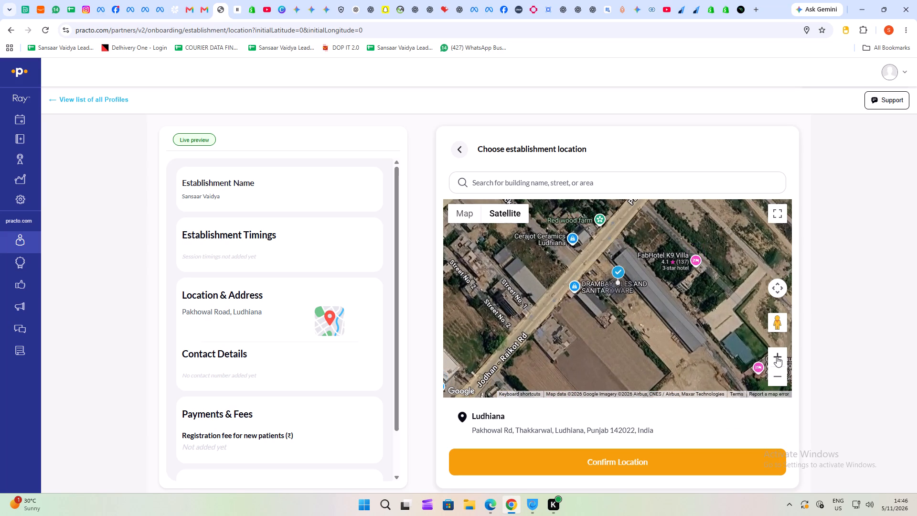
pyautogui.moveTo(630, 226); pyautogui.dragTo(618, 323)
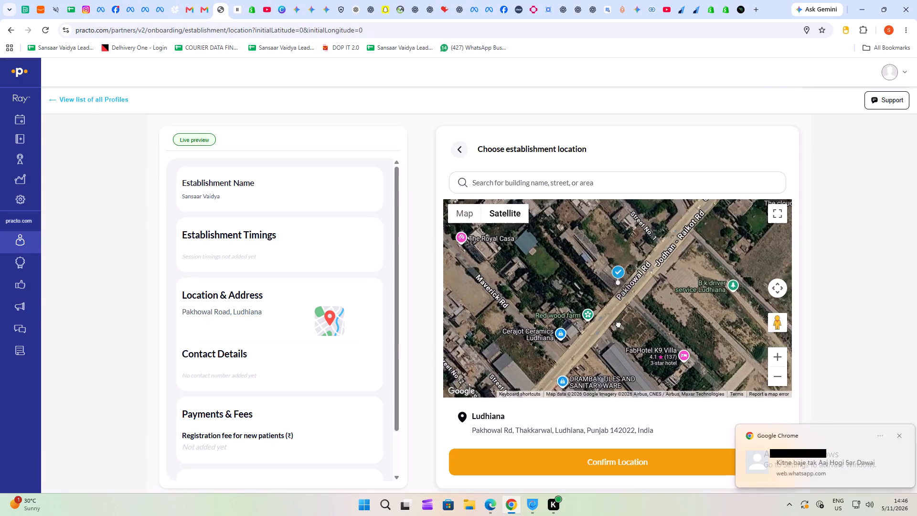
pyautogui.moveTo(618, 323); pyautogui.dragTo(595, 339)
pyautogui.moveTo(665, 259); pyautogui.dragTo(655, 272)
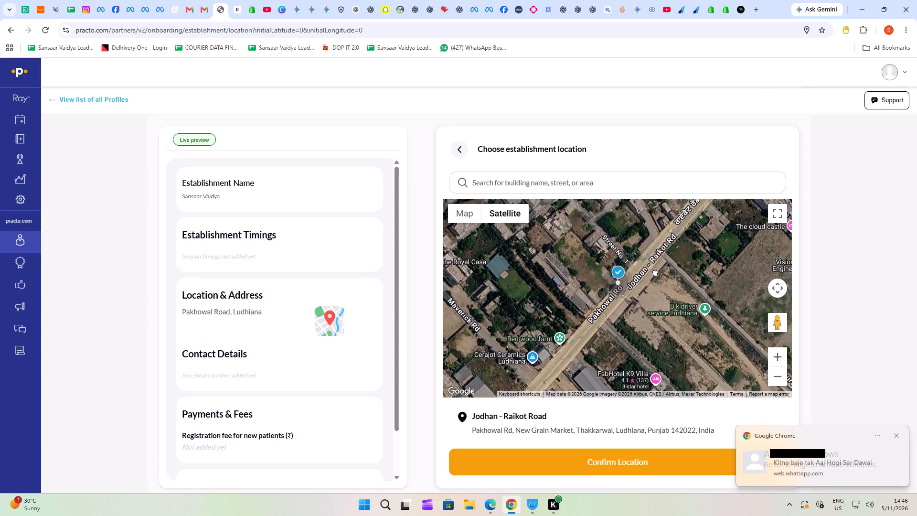
pyautogui.moveTo(655, 272); pyautogui.dragTo(629, 300)
pyautogui.moveTo(652, 273); pyautogui.dragTo(581, 374)
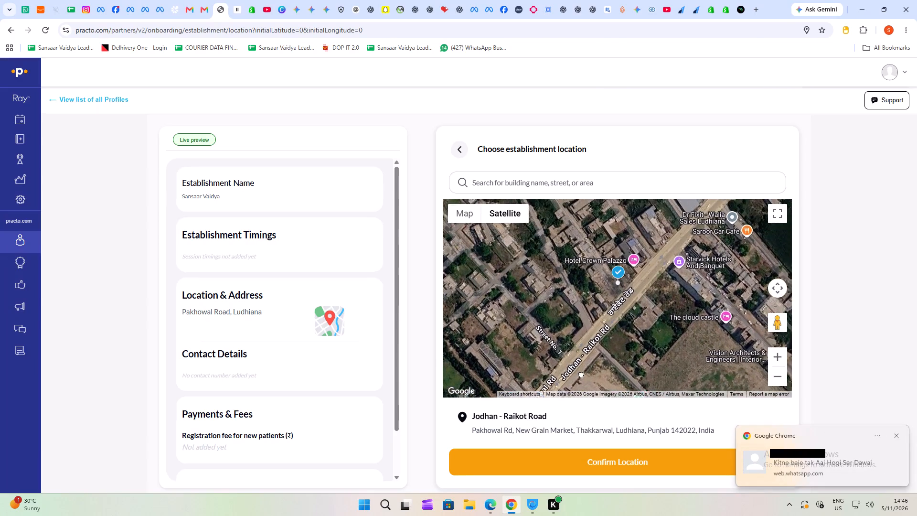
pyautogui.moveTo(581, 374); pyautogui.dragTo(584, 368)
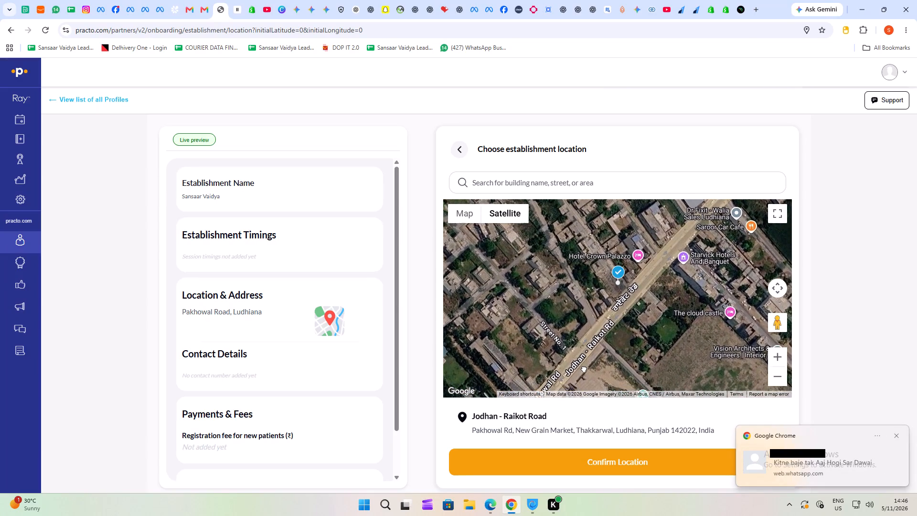
pyautogui.moveTo(584, 368); pyautogui.dragTo(592, 312)
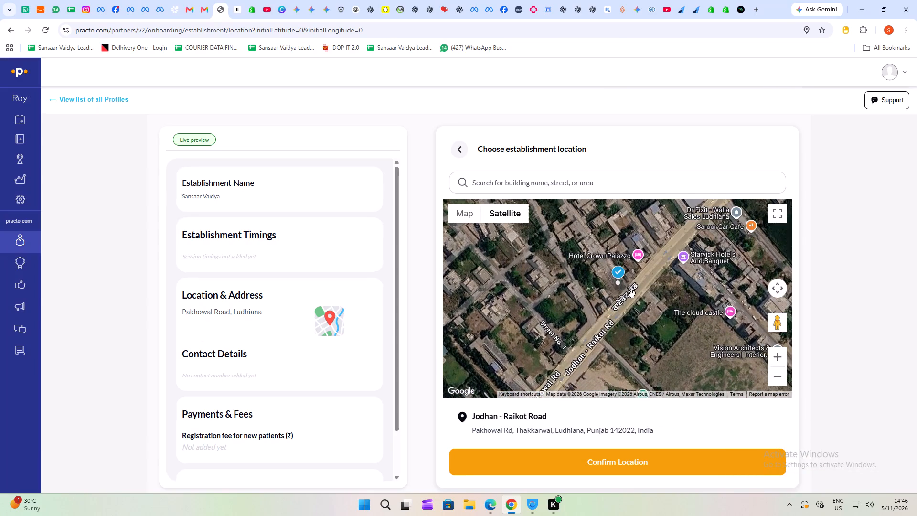
pyautogui.moveTo(656, 275); pyautogui.dragTo(598, 346)
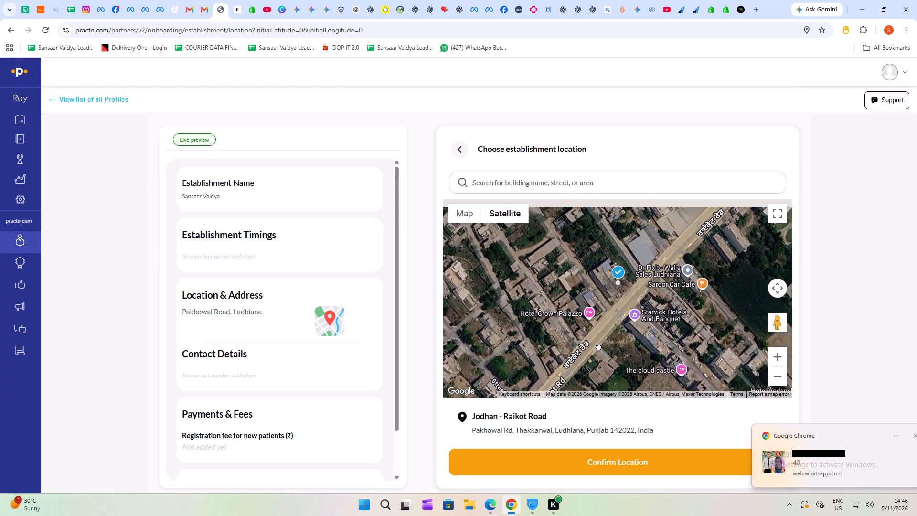
# Follow Jodhan - Raikot Road on the satellite map from Saroor Car Cafe northeast to the Dad Village Road junction.
pyautogui.moveTo(598, 346); pyautogui.dragTo(525, 403)
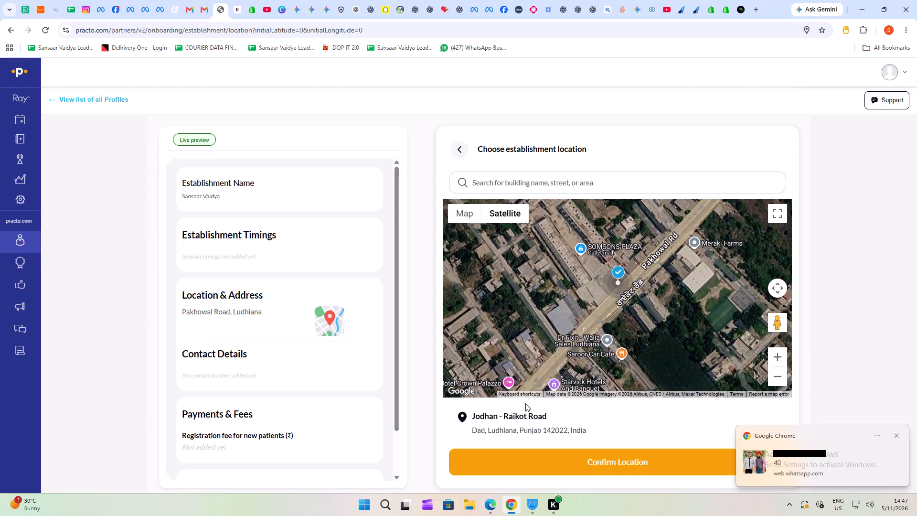
pyautogui.moveTo(525, 403); pyautogui.dragTo(523, 385)
pyautogui.moveTo(675, 262); pyautogui.dragTo(563, 376)
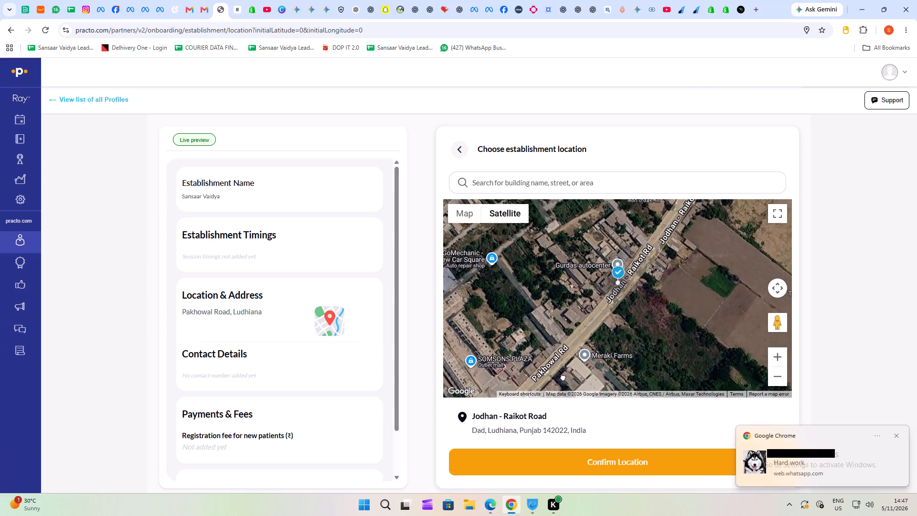
pyautogui.moveTo(563, 376); pyautogui.dragTo(545, 394)
pyautogui.moveTo(681, 247); pyautogui.dragTo(619, 330)
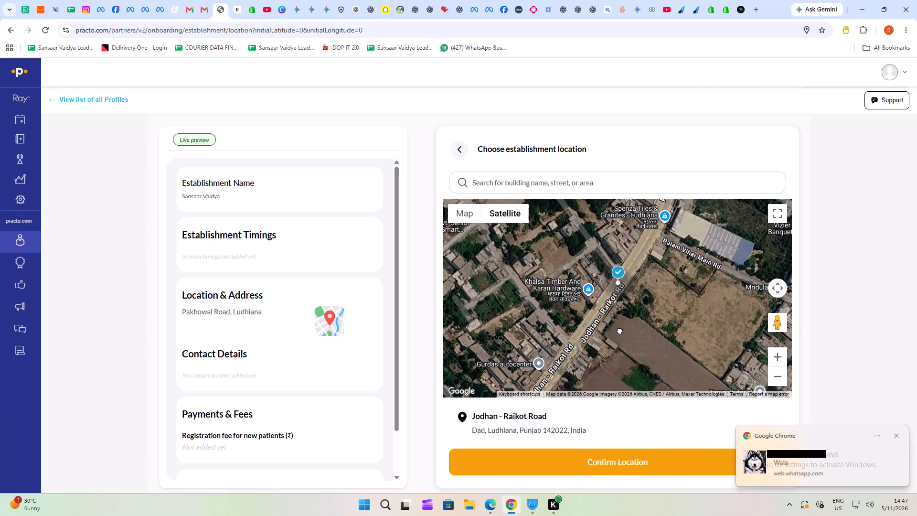
pyautogui.moveTo(619, 330); pyautogui.dragTo(619, 327)
pyautogui.moveTo(694, 250); pyautogui.dragTo(642, 309)
pyautogui.moveTo(692, 252); pyautogui.dragTo(687, 287)
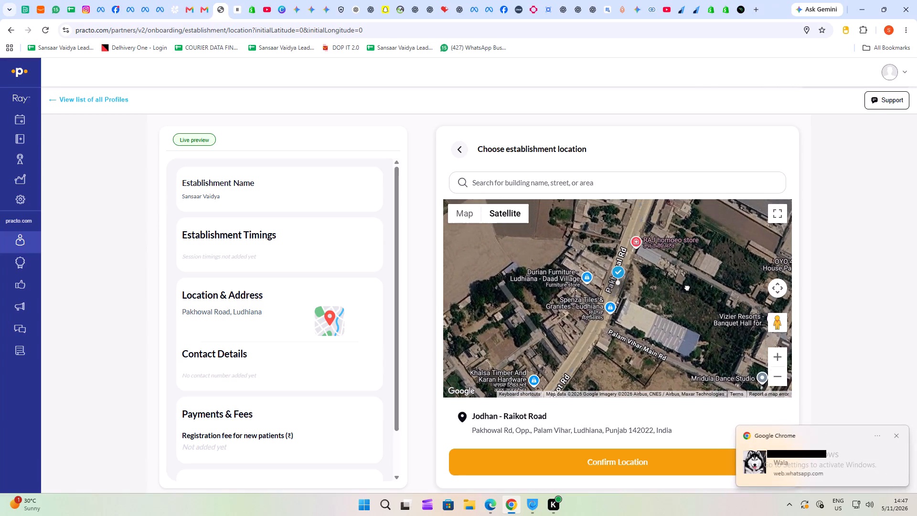
pyautogui.moveTo(687, 287); pyautogui.dragTo(678, 300)
pyautogui.moveTo(692, 242); pyautogui.dragTo(678, 320)
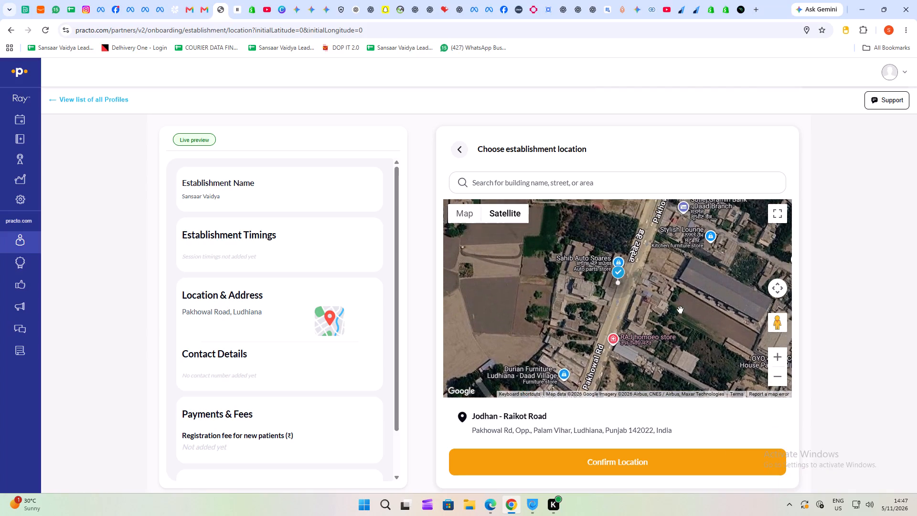
pyautogui.moveTo(689, 245); pyautogui.dragTo(667, 312)
pyautogui.moveTo(692, 230); pyautogui.dragTo(669, 269)
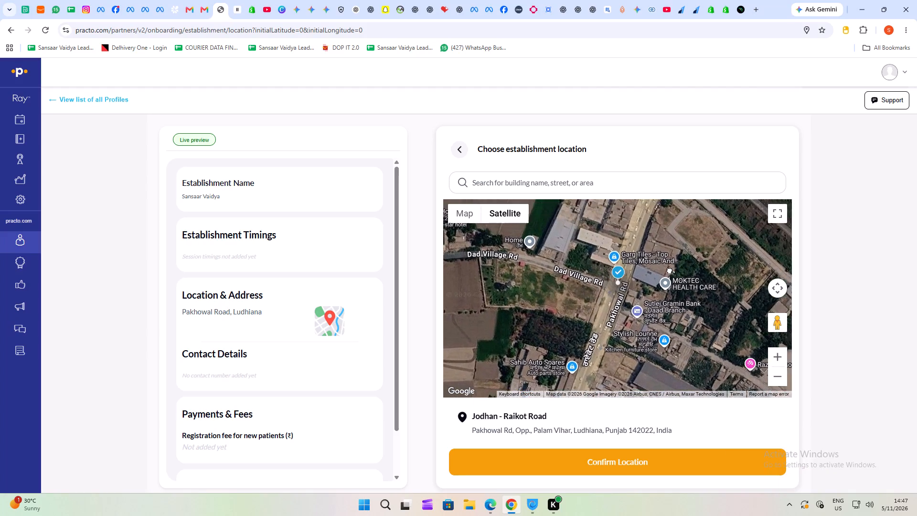
pyautogui.moveTo(669, 269); pyautogui.dragTo(665, 292)
pyautogui.moveTo(671, 245); pyautogui.dragTo(655, 267)
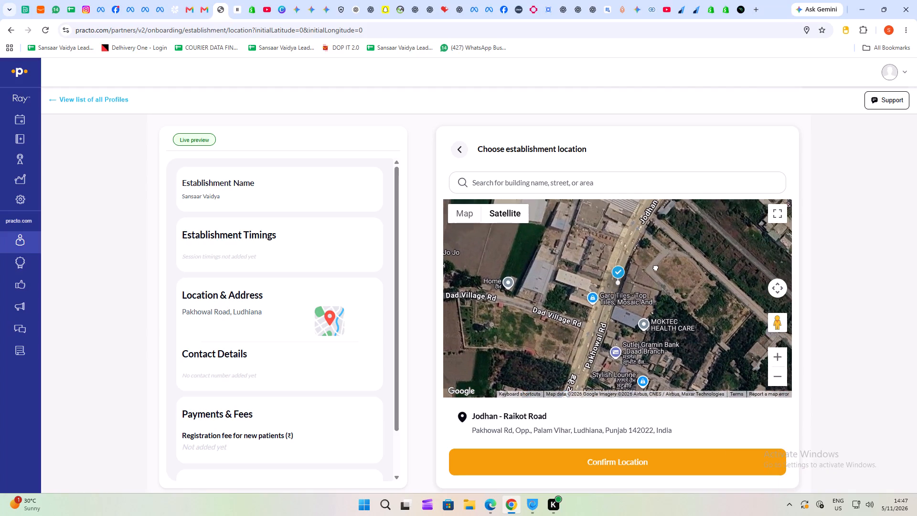
pyautogui.moveTo(655, 267); pyautogui.dragTo(664, 266)
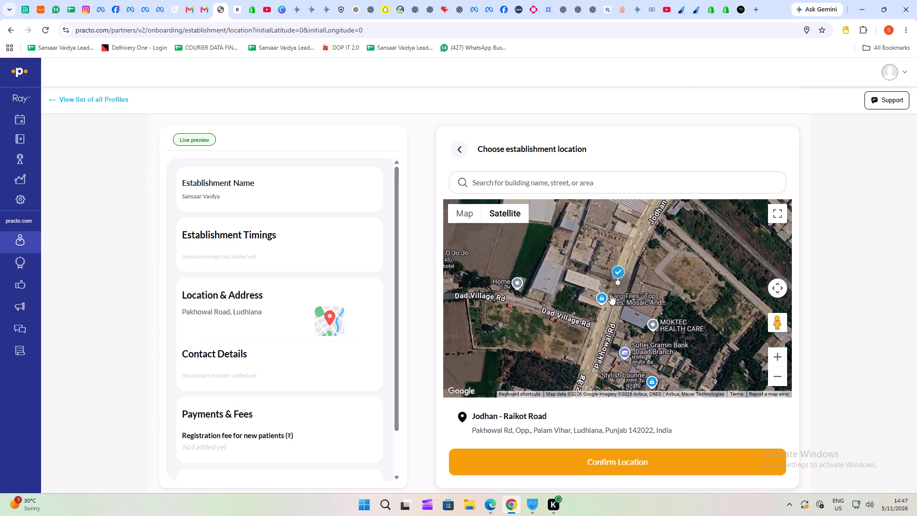
pyautogui.scroll(12, 610, 293)
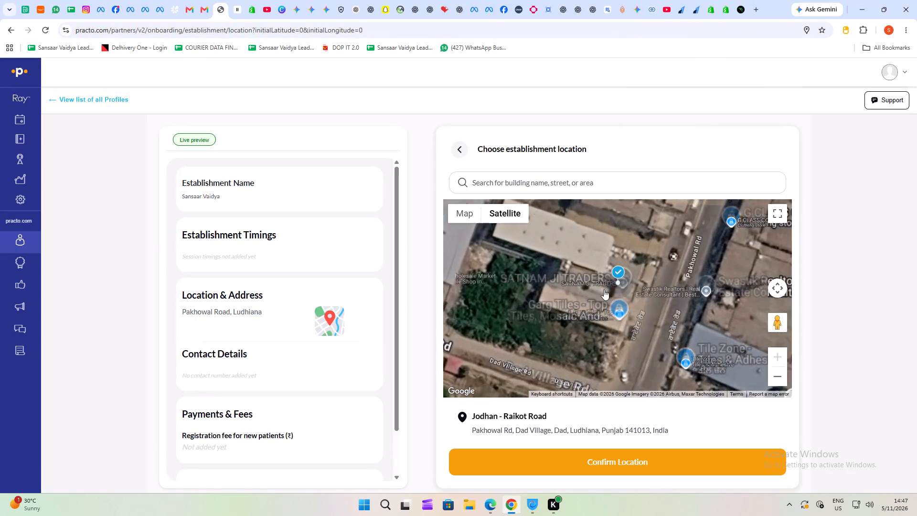
pyautogui.moveTo(681, 246); pyautogui.dragTo(640, 279)
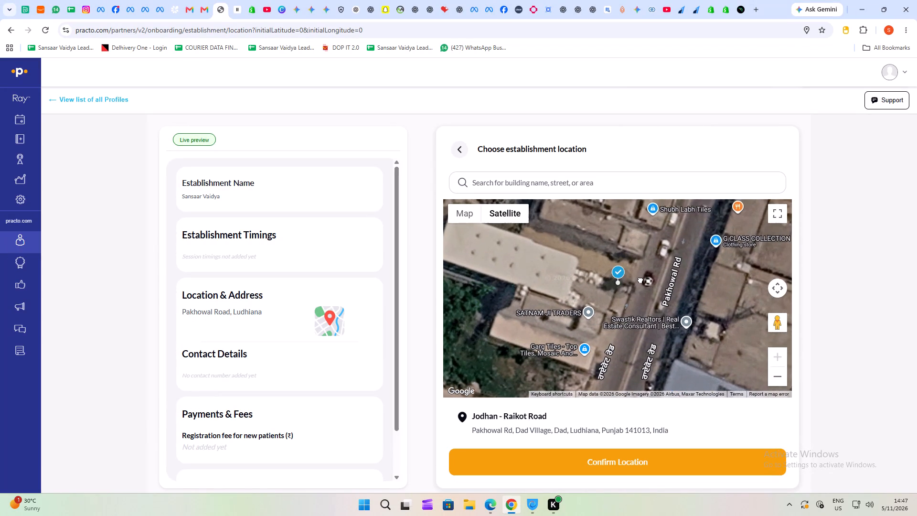
pyautogui.moveTo(640, 279); pyautogui.dragTo(632, 303)
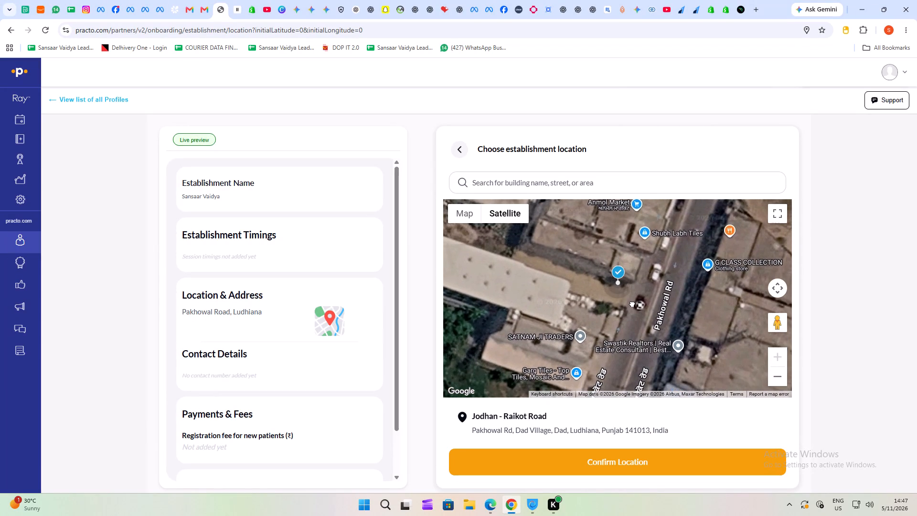
pyautogui.moveTo(632, 303); pyautogui.dragTo(597, 376)
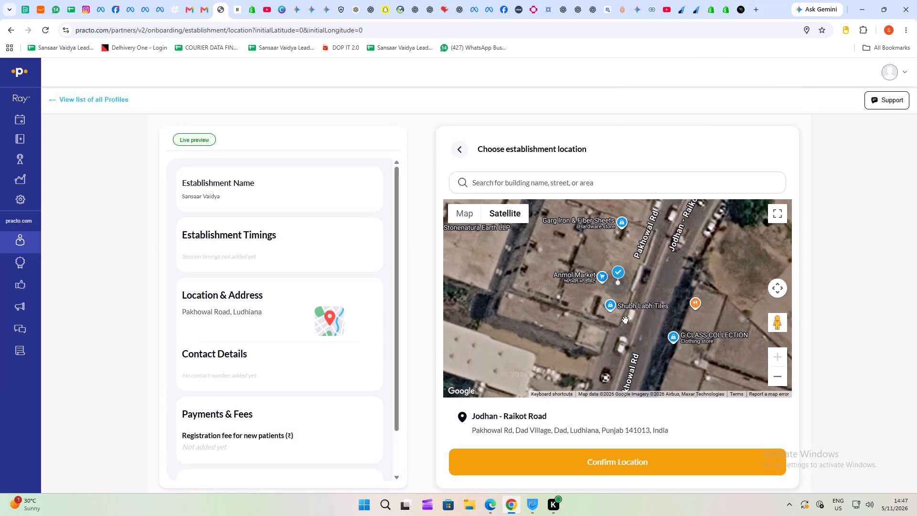
pyautogui.moveTo(640, 303); pyautogui.dragTo(656, 307)
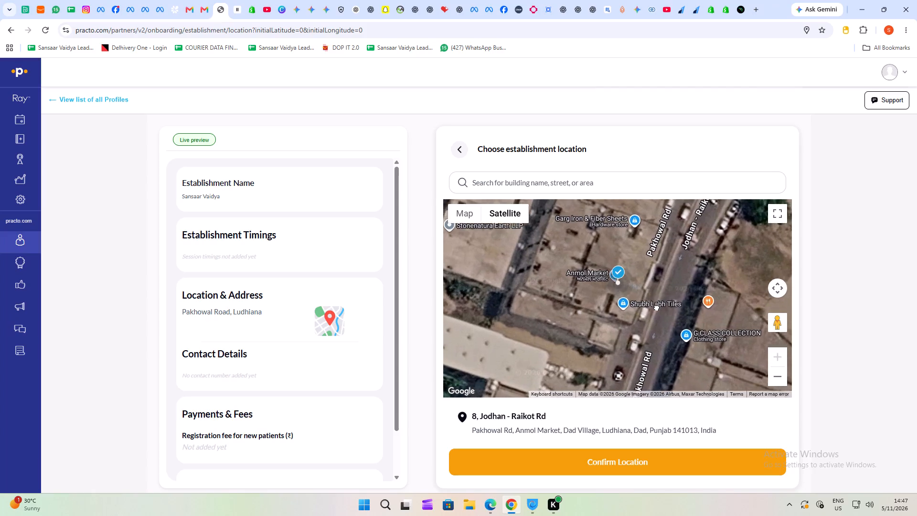
pyautogui.moveTo(656, 307); pyautogui.dragTo(657, 307)
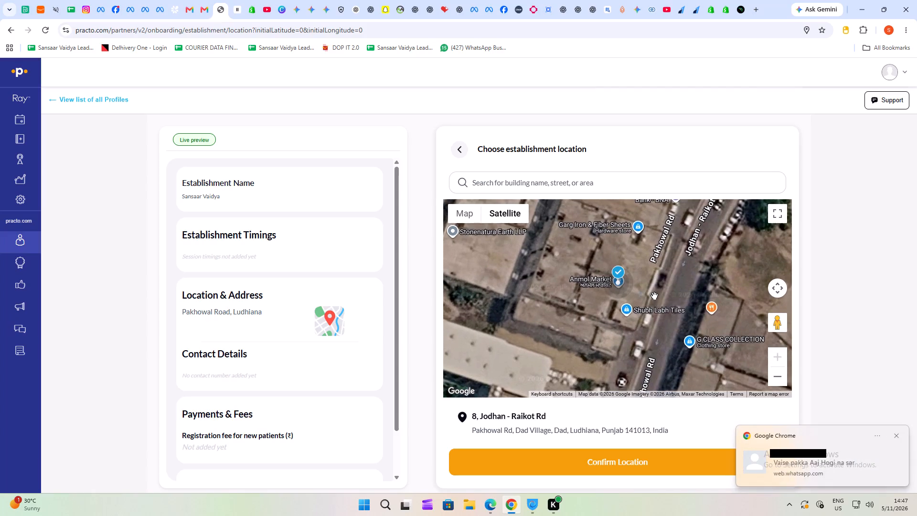
pyautogui.moveTo(668, 293); pyautogui.dragTo(628, 280)
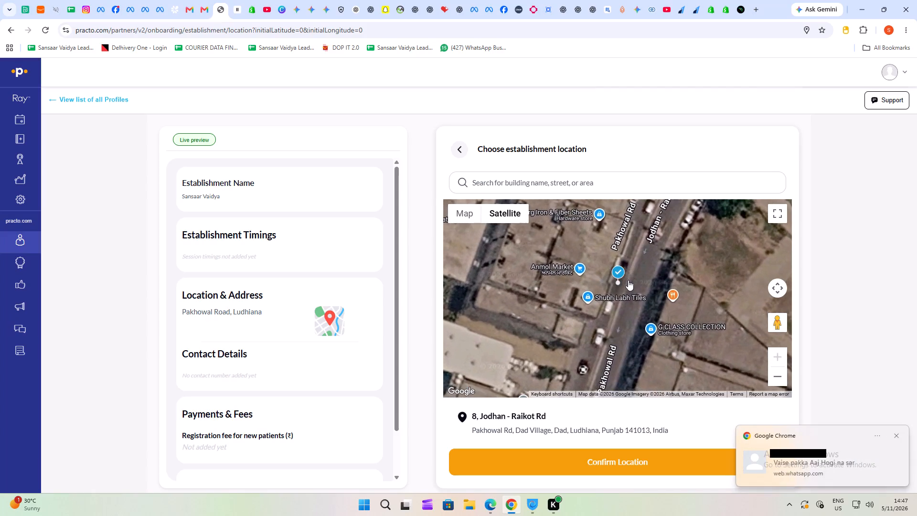
pyautogui.click(579, 270)
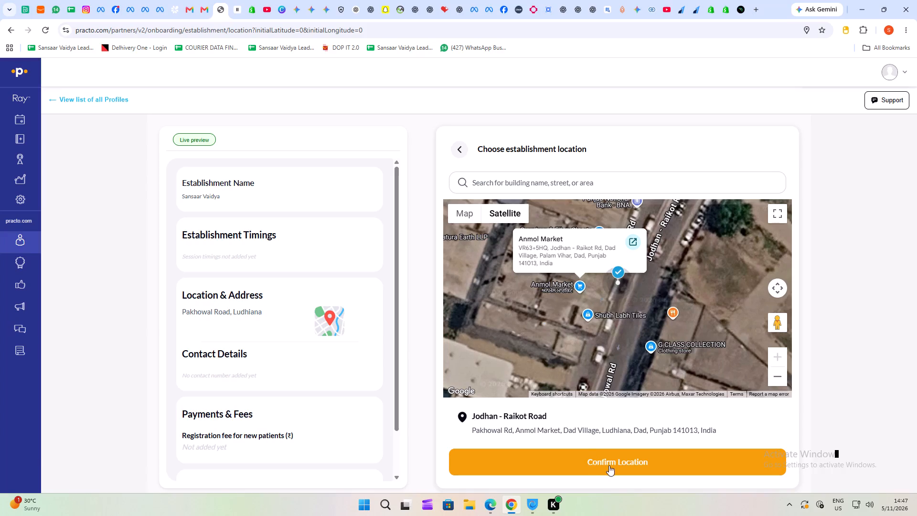
pyautogui.doubleClick(580, 291)
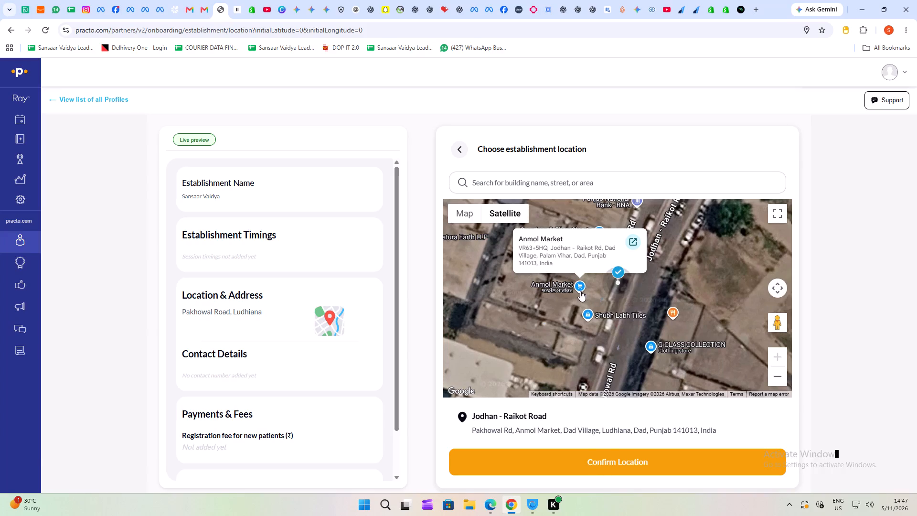
pyautogui.click(582, 282)
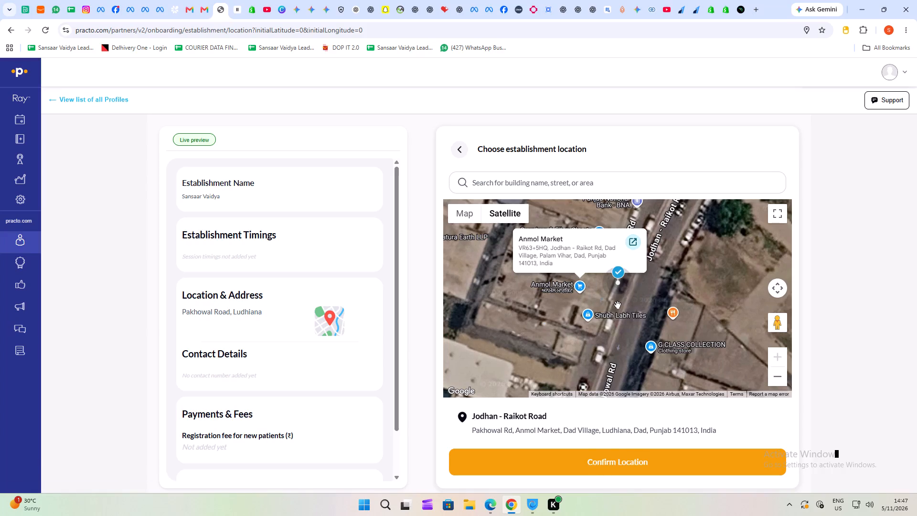
pyautogui.click(620, 461)
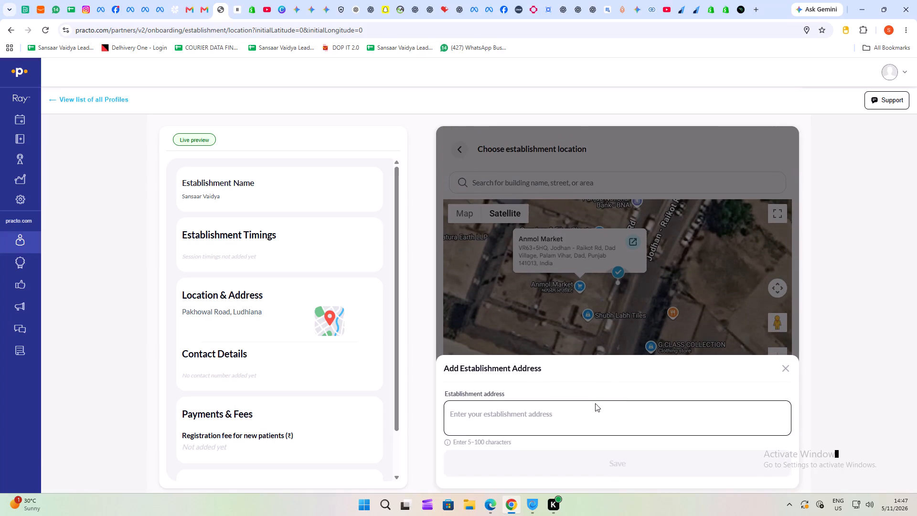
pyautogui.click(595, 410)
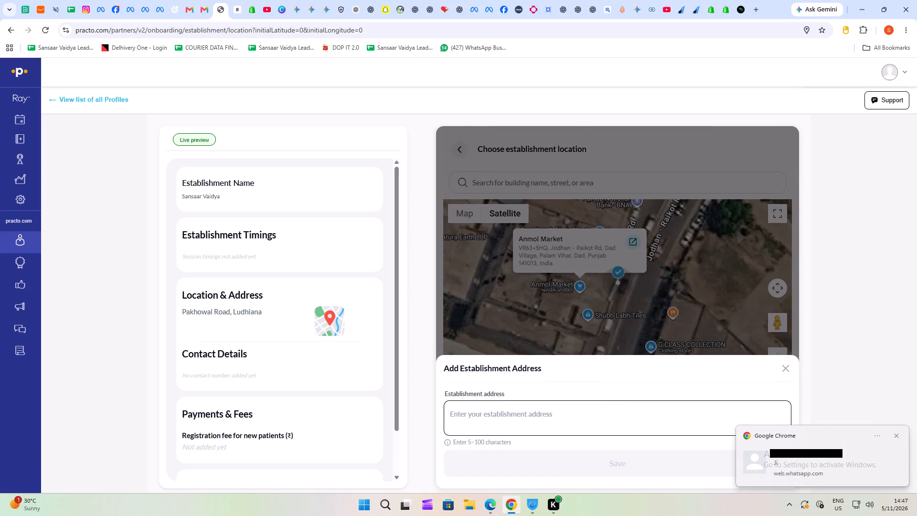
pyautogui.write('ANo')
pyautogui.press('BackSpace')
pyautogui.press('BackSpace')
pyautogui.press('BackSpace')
# Look up Sansaar Vaidya Ayurvedic Centre in a new Google search, copy its listed address and return to the Practo form.
pyautogui.click(756, 6)
pyautogui.press('a')
pyautogui.tripleClick(645, 29)
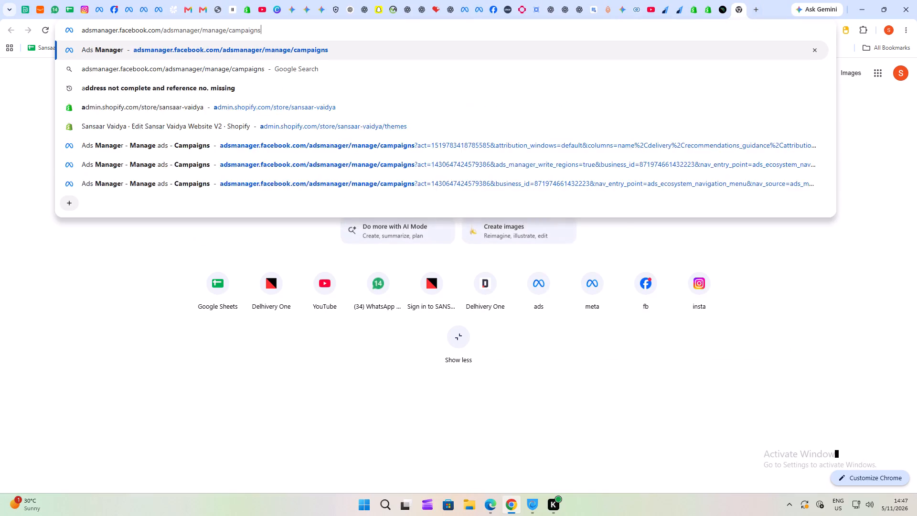
pyautogui.write('sa')
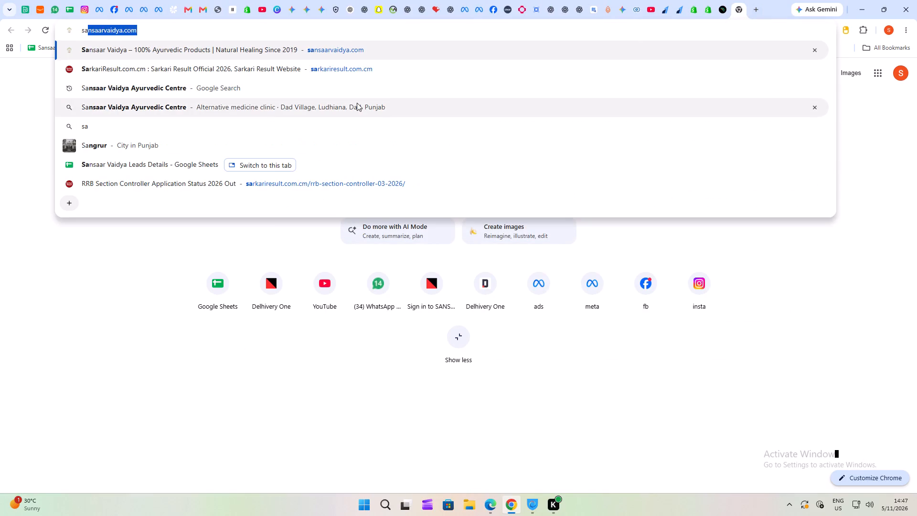
pyautogui.click(357, 103)
pyautogui.moveTo(462, 301); pyautogui.dragTo(604, 312)
pyautogui.hotkey('ctrl', 'c')
pyautogui.hotkey('ctrl', 'c')
pyautogui.hotkey('ctrl', 'w')
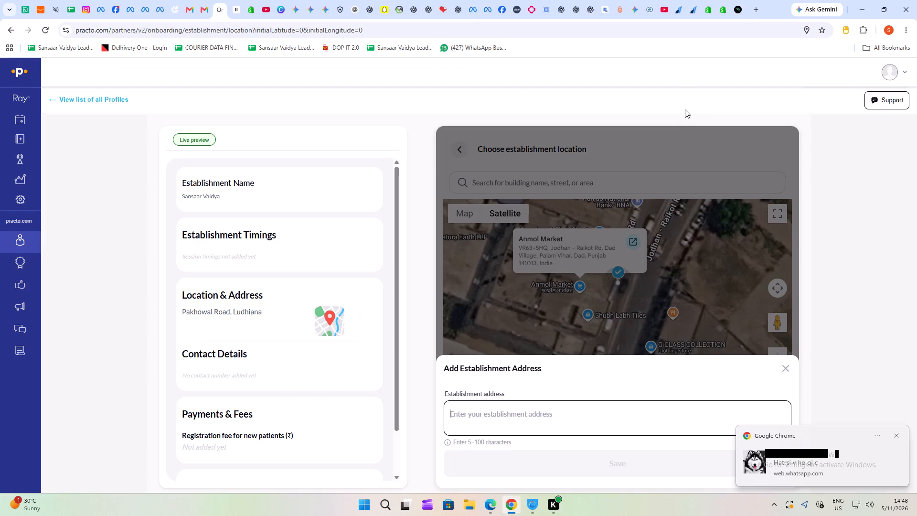
# Paste the copied address as the establishment address, change "Pakhowal Rd" to "Pakhowal Road", save it and continue to the establishment timings.
pyautogui.keyDown('ctrl'); pyautogui.click(509, 424); pyautogui.keyUp('ctrl')
pyautogui.hotkey('ctrl', 'v')
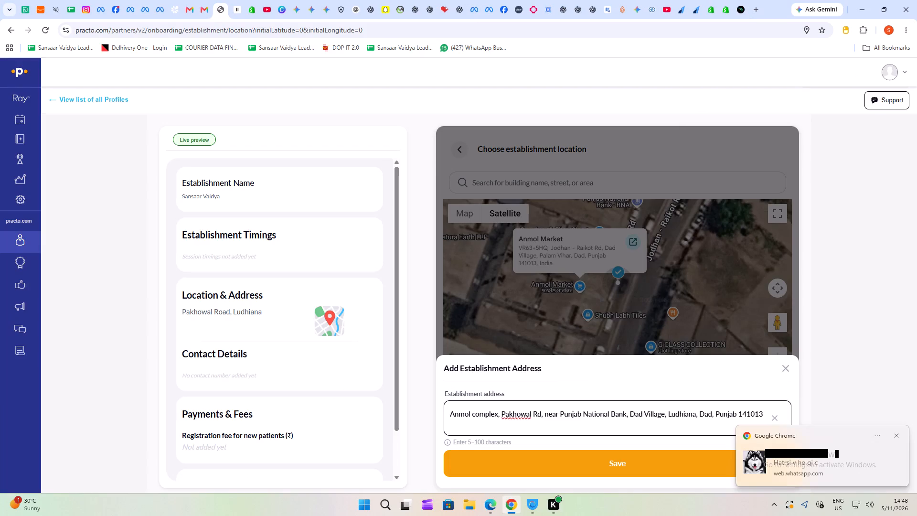
pyautogui.click(538, 415)
pyautogui.press('o')
pyautogui.press('a')
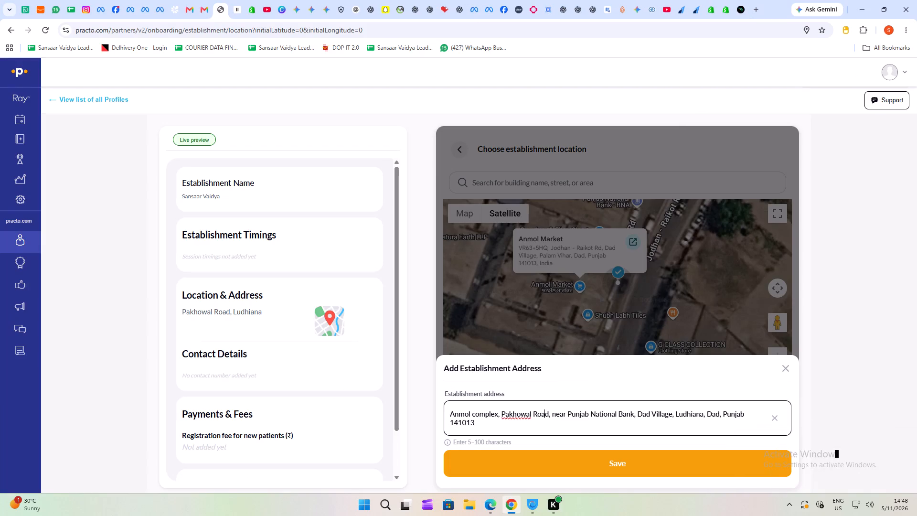
pyautogui.scroll(-2, 616, 425)
pyautogui.click(631, 471)
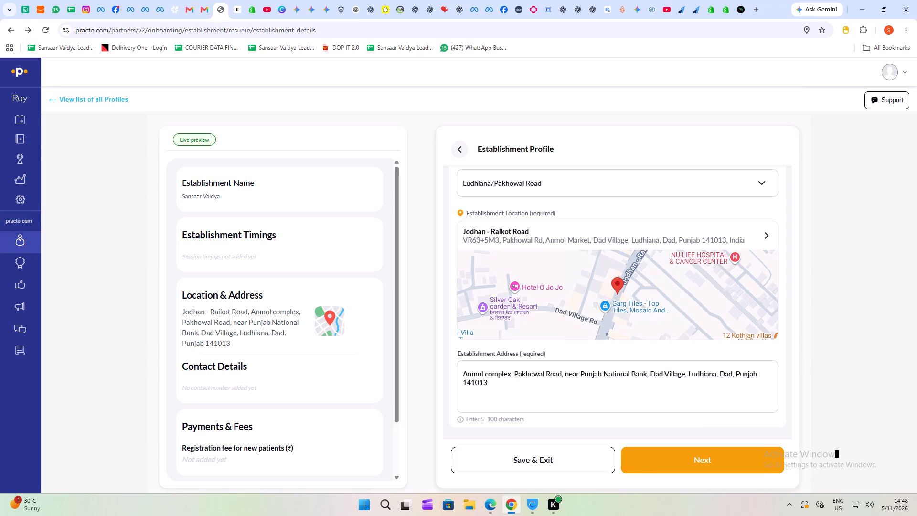
pyautogui.scroll(-3, 783, 330)
pyautogui.click(729, 458)
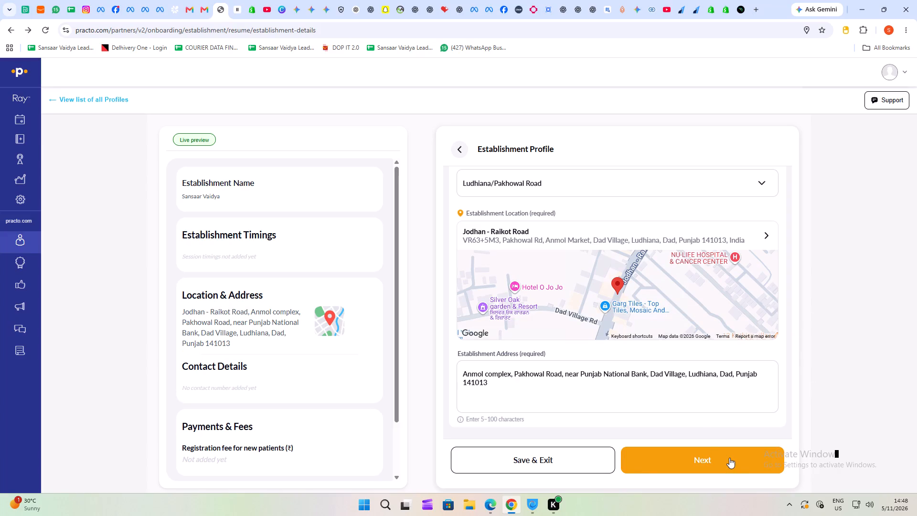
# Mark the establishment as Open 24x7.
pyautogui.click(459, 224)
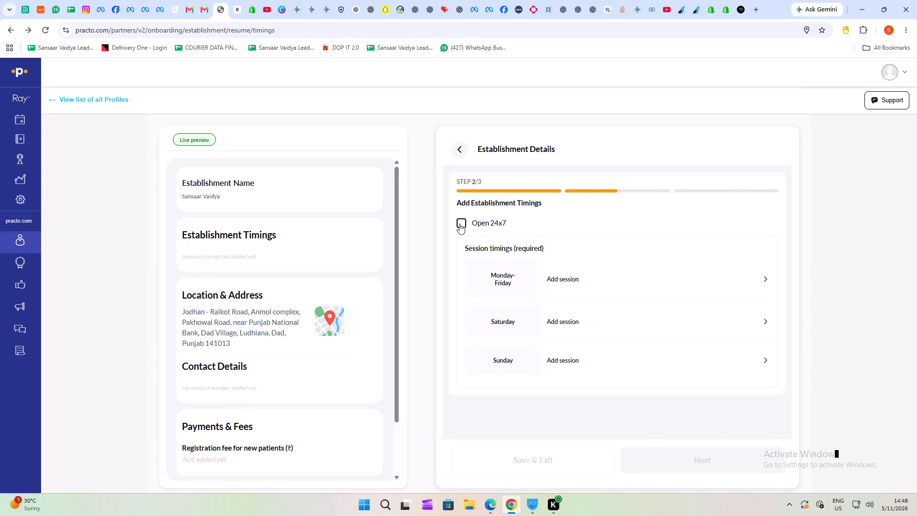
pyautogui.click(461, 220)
# Add and save a Monday-Friday session from 09:00 AM to 07:00 PM.
pyautogui.click(564, 280)
pyautogui.click(482, 260)
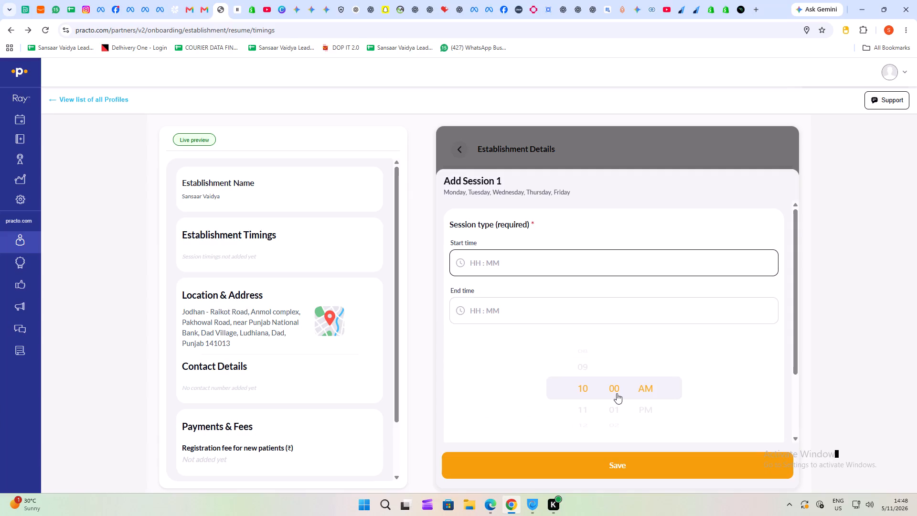
pyautogui.moveTo(586, 391); pyautogui.dragTo(585, 420)
pyautogui.click(498, 304)
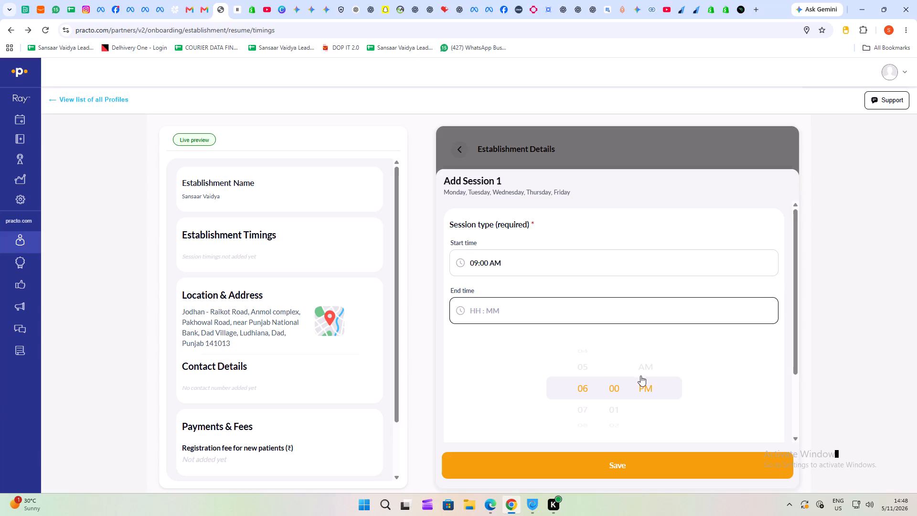
pyautogui.moveTo(581, 402); pyautogui.dragTo(581, 381)
pyautogui.click(617, 461)
# Add and save a Saturday session from 09:00 AM to 07:00 PM.
pyautogui.click(597, 326)
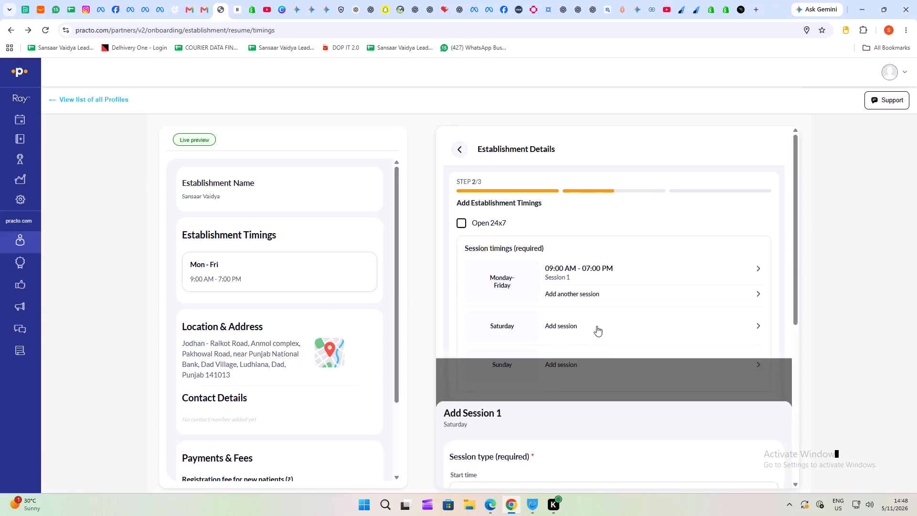
pyautogui.click(482, 258)
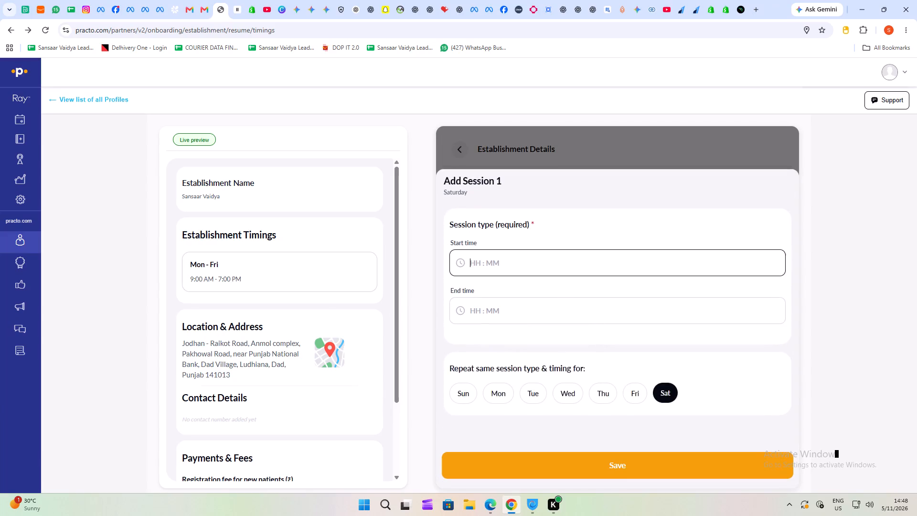
pyautogui.moveTo(584, 392); pyautogui.dragTo(584, 414)
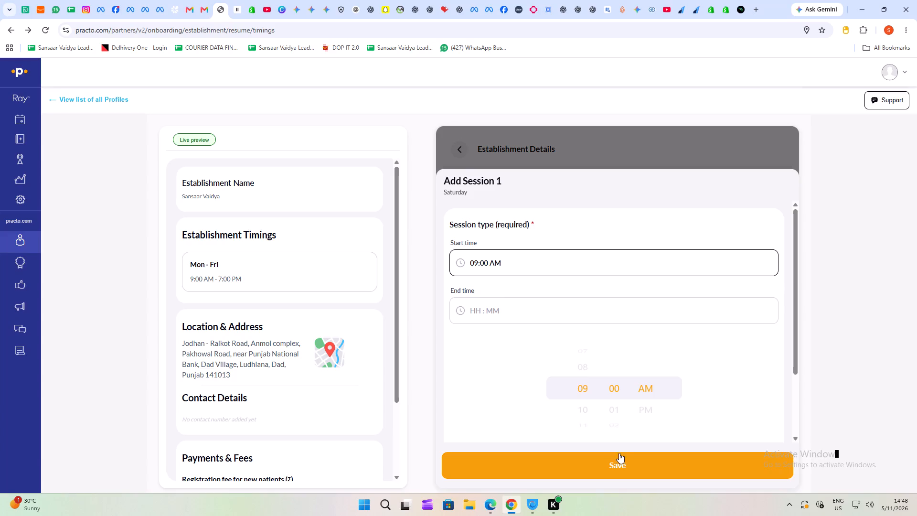
pyautogui.click(488, 315)
pyautogui.moveTo(586, 388); pyautogui.dragTo(585, 364)
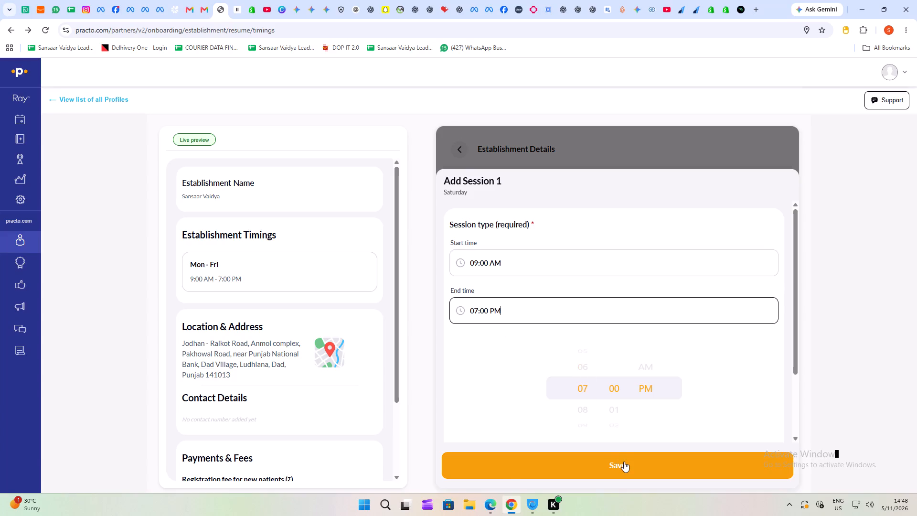
pyautogui.click(624, 462)
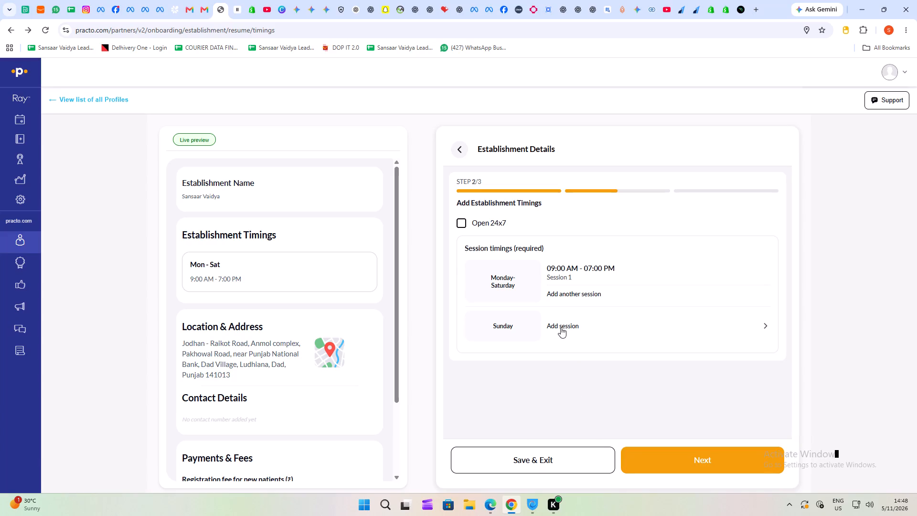
# Add and save a Sunday session from 09:00 AM to 07:00 PM, then continue to the specialities.
pyautogui.click(493, 266)
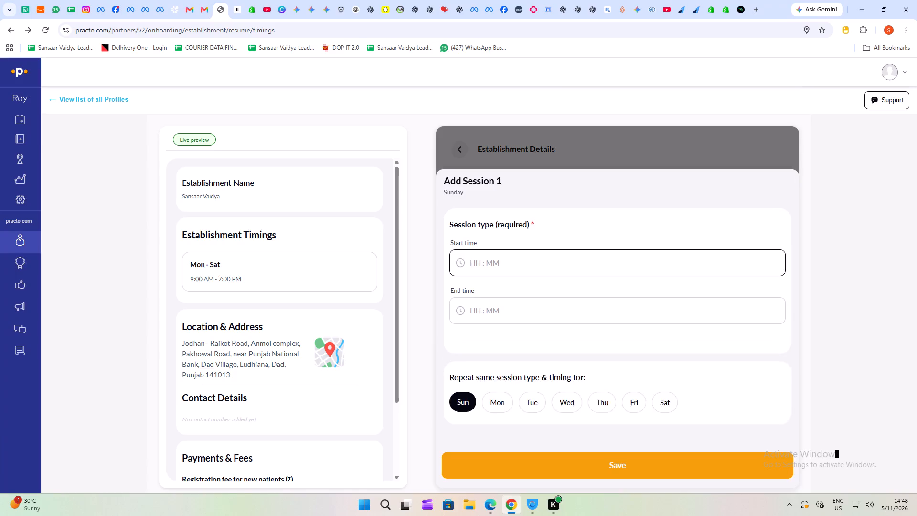
pyautogui.moveTo(584, 391); pyautogui.dragTo(585, 410)
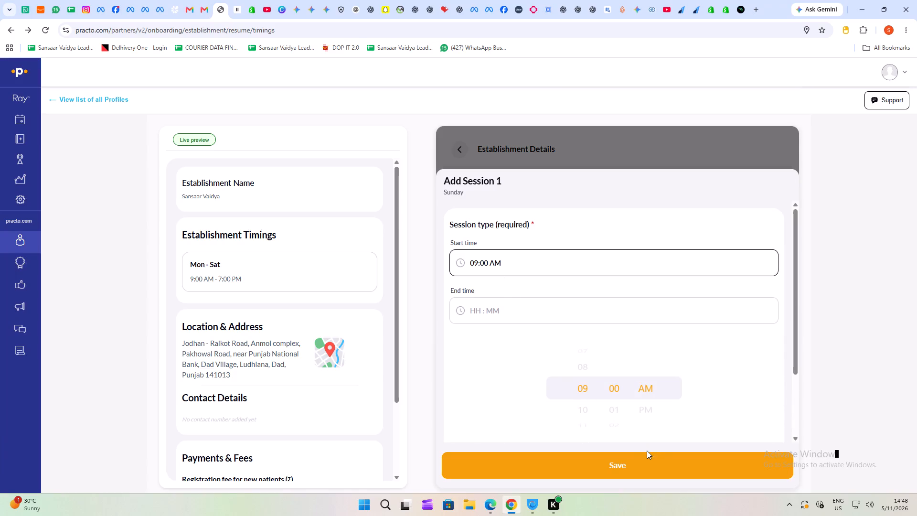
pyautogui.click(535, 315)
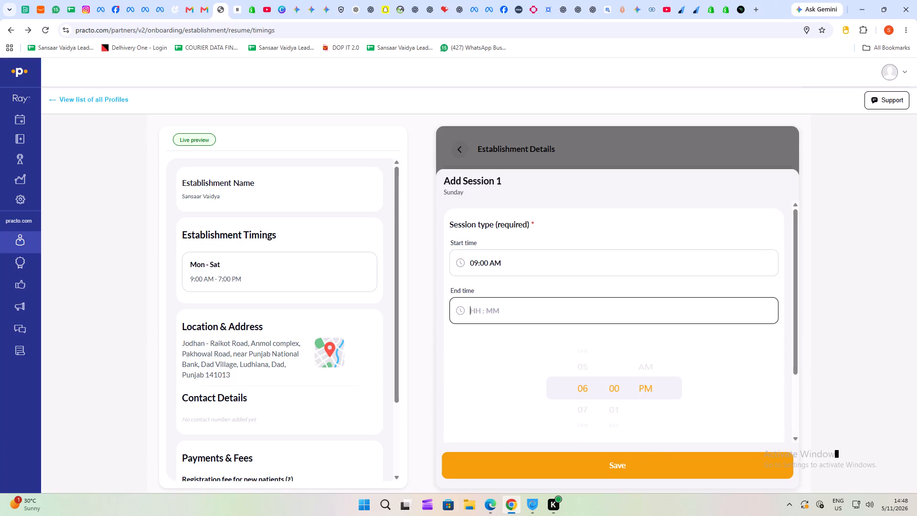
pyautogui.moveTo(581, 391); pyautogui.dragTo(577, 375)
pyautogui.click(607, 456)
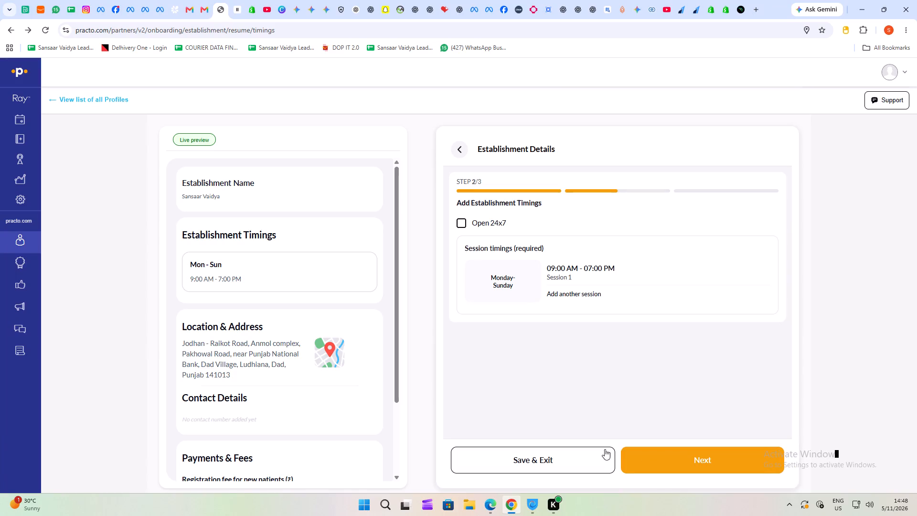
pyautogui.click(693, 456)
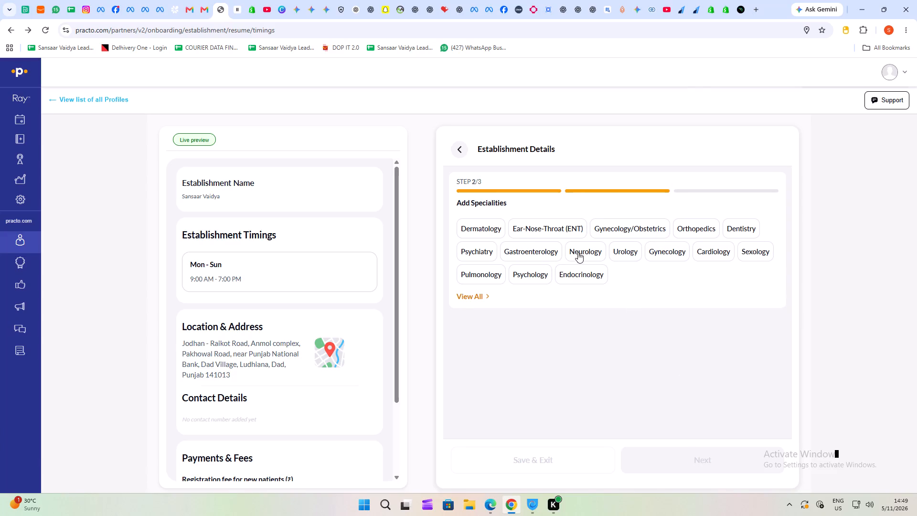
# Search the full speciality list for "ayurveda" and select Ayurveda and Sexology (Ayurveda).
pyautogui.click(470, 293)
pyautogui.click(518, 188)
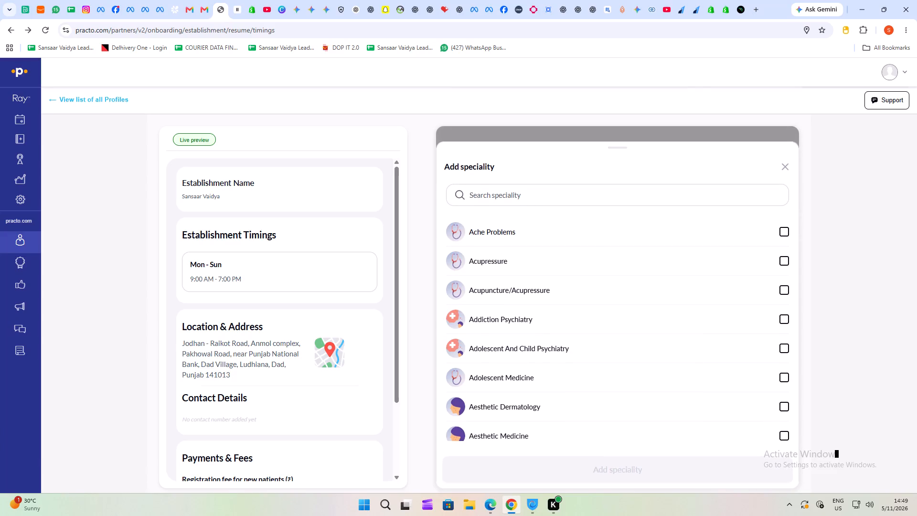
pyautogui.click(517, 192)
pyautogui.write('ay')
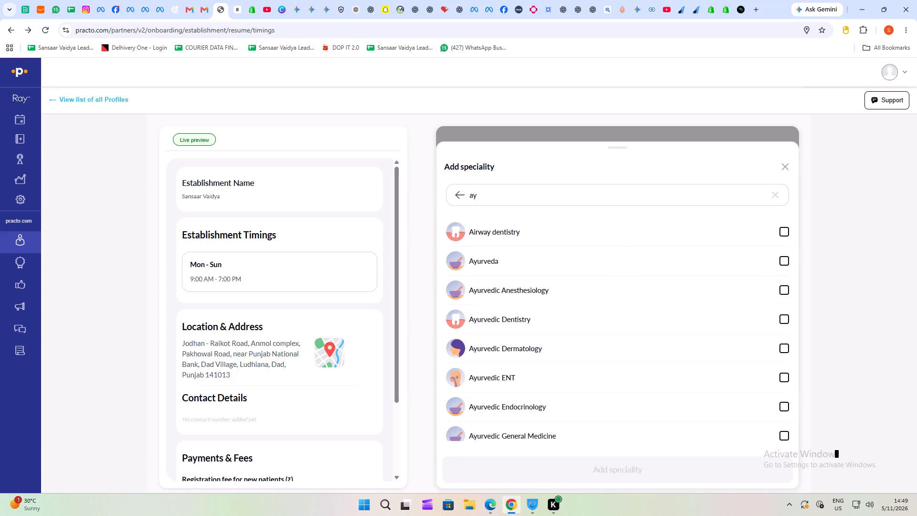
pyautogui.click(784, 261)
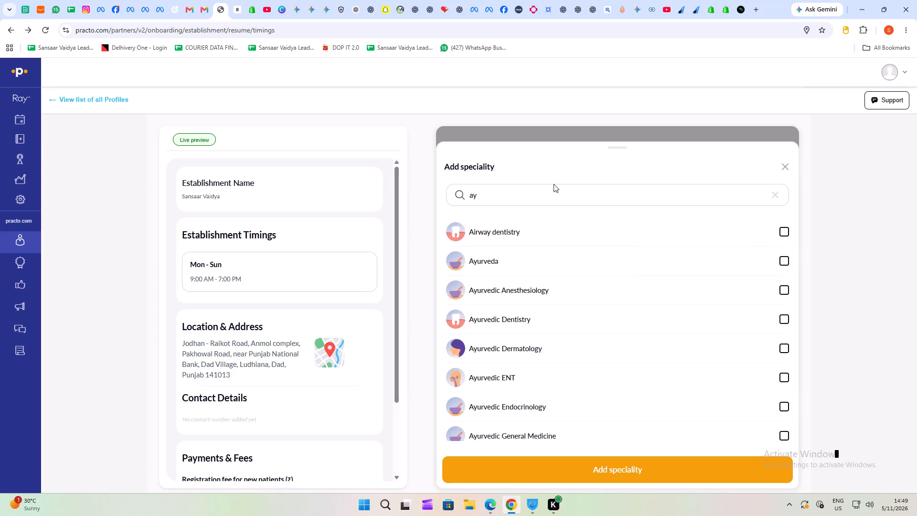
pyautogui.click(522, 194)
pyautogui.write('urve')
pyautogui.write('da')
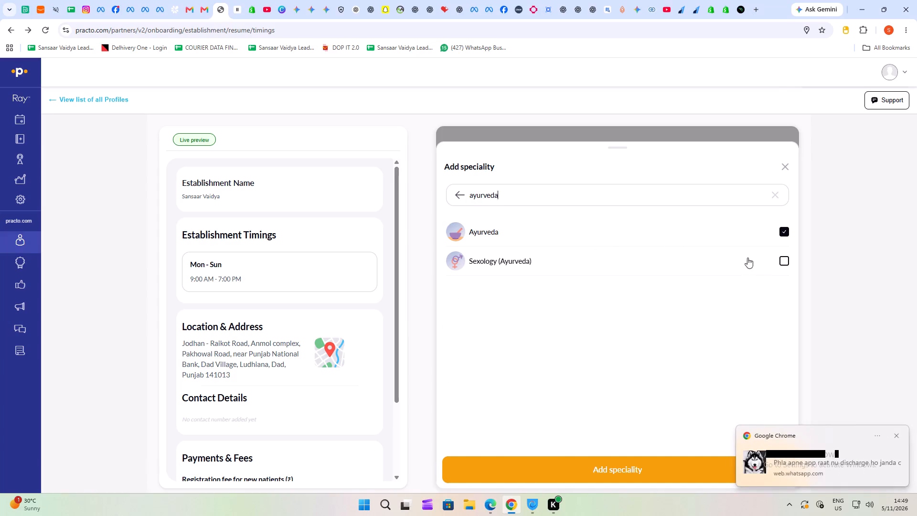
pyautogui.click(786, 258)
# Widen the search to "ayurved", also select Ayurvedic General Medicine, Dermatology and Nutrition, add the specialities and continue to the ownership details.
pyautogui.click(564, 197)
pyautogui.press('BackSpace')
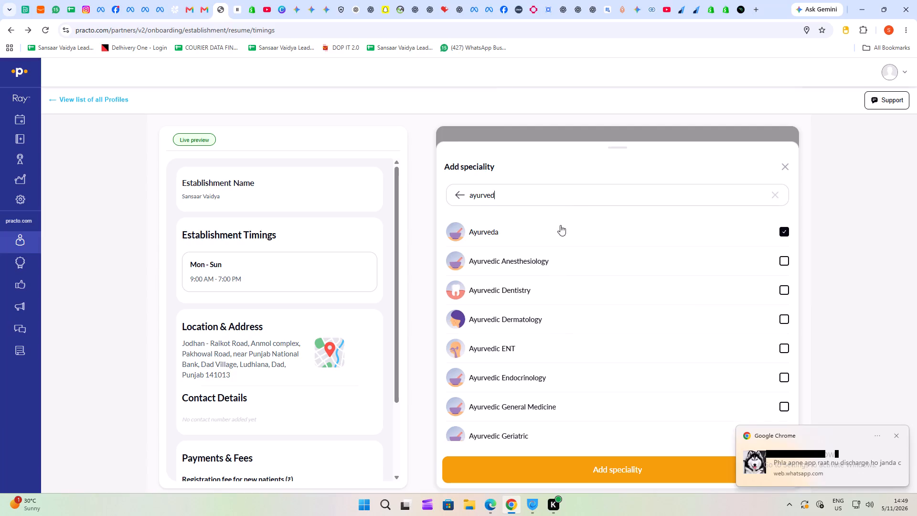
pyautogui.scroll(-6, 575, 283)
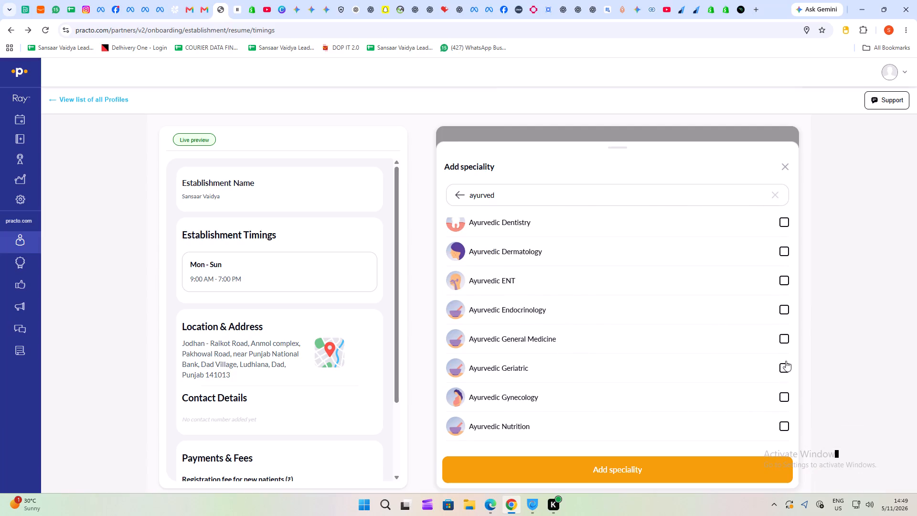
pyautogui.click(784, 339)
pyautogui.click(783, 251)
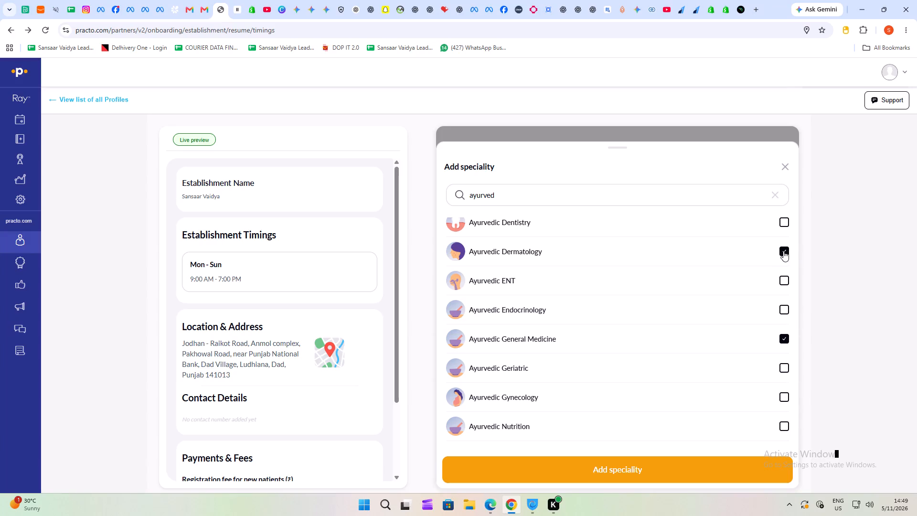
pyautogui.click(784, 428)
pyautogui.scroll(-4, 723, 393)
pyautogui.scroll(6, 698, 372)
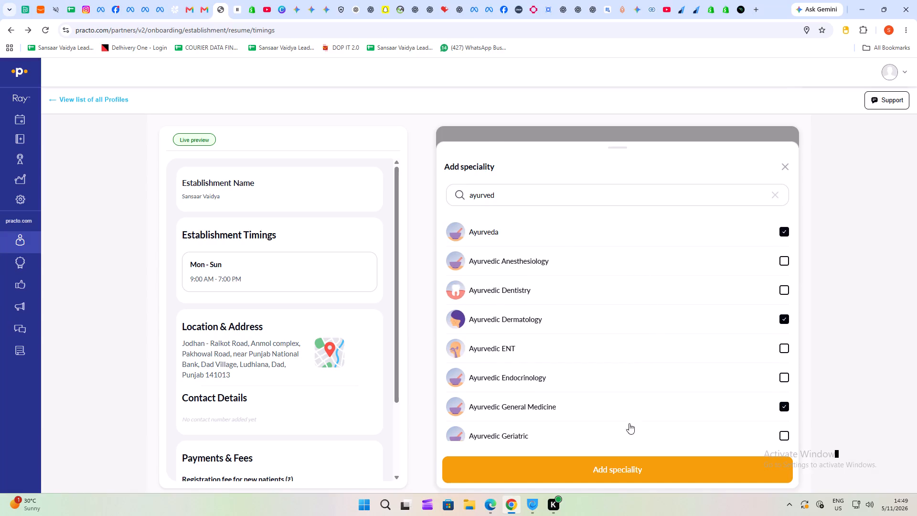
pyautogui.click(620, 465)
pyautogui.click(679, 460)
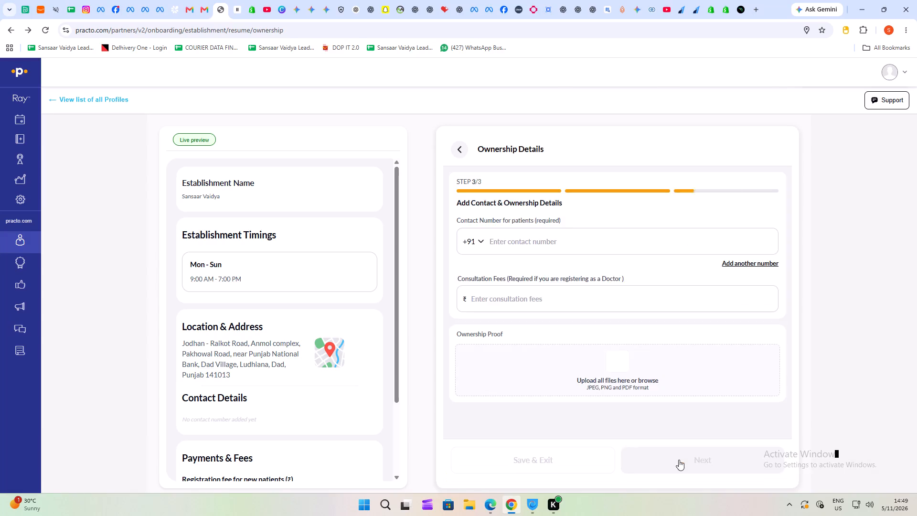
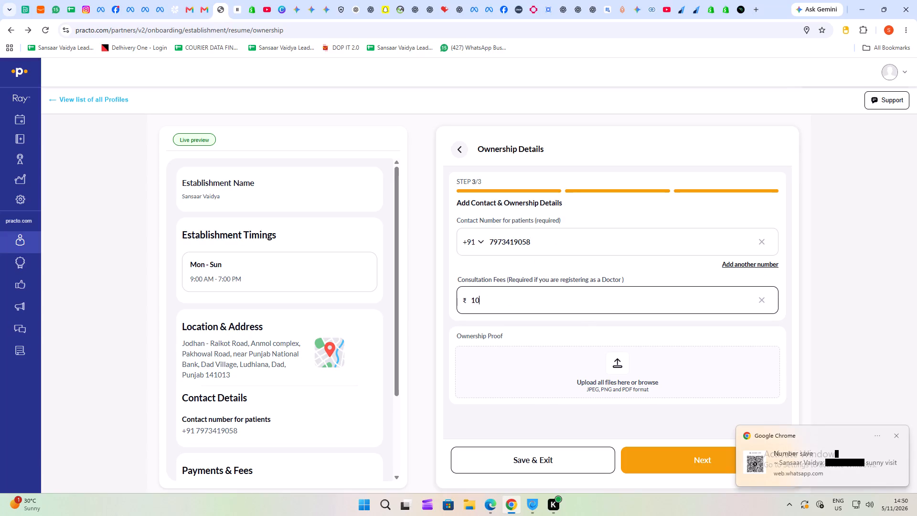
# Upload the two-page e-stamp PDF from the Downloads folder as the ownership proof and add it to the ownership details.
pyautogui.click(599, 414)
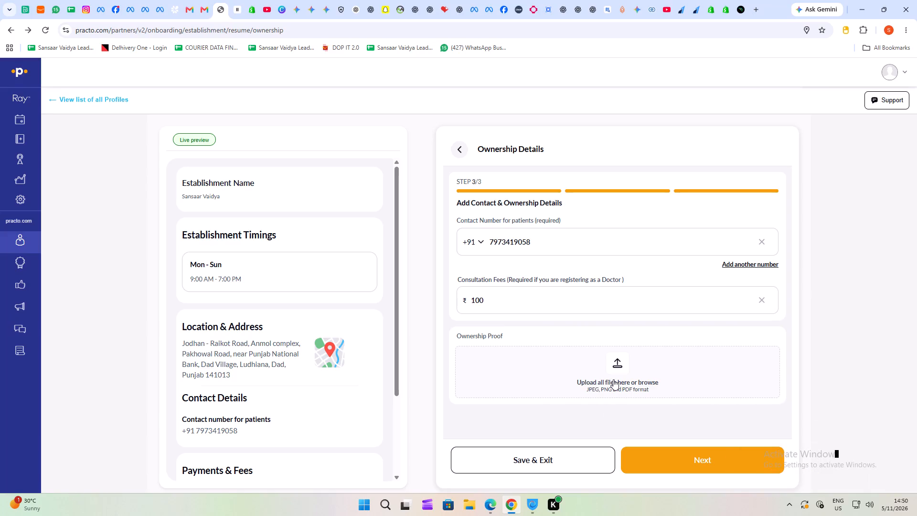
pyautogui.click(626, 370)
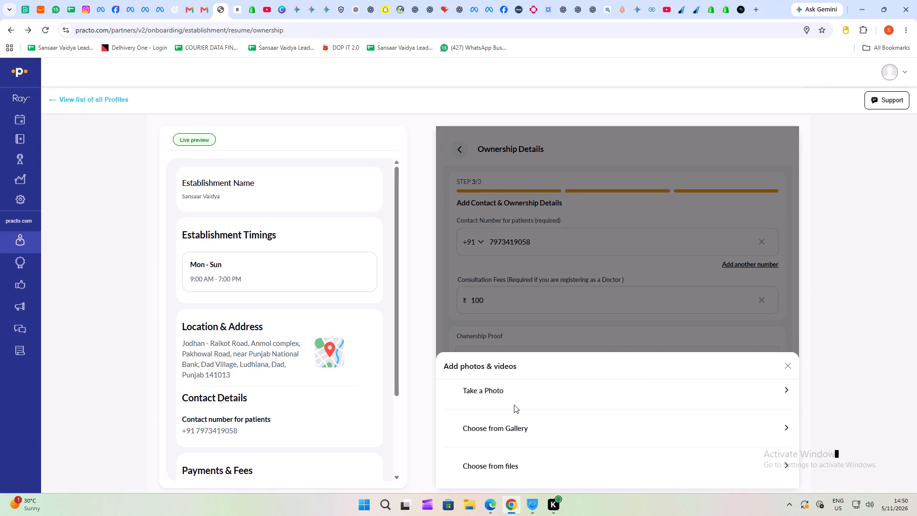
pyautogui.click(521, 453)
pyautogui.click(521, 466)
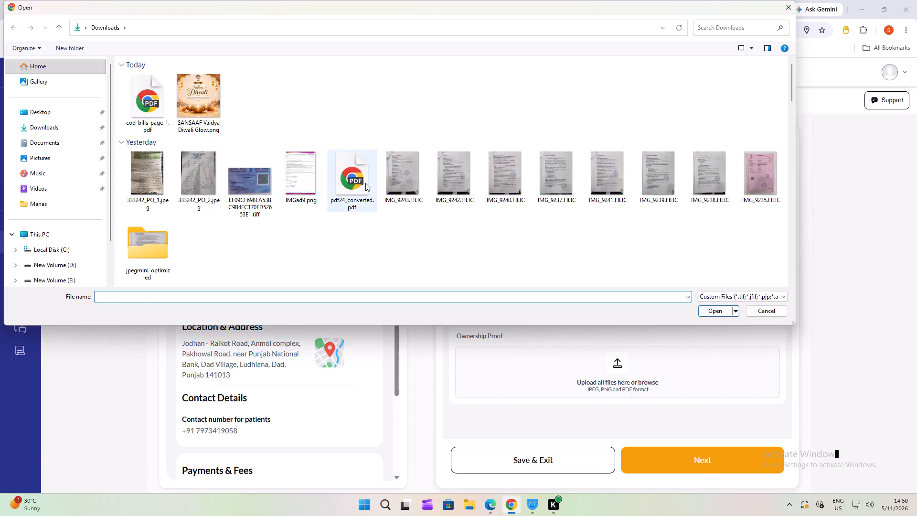
pyautogui.click(365, 183)
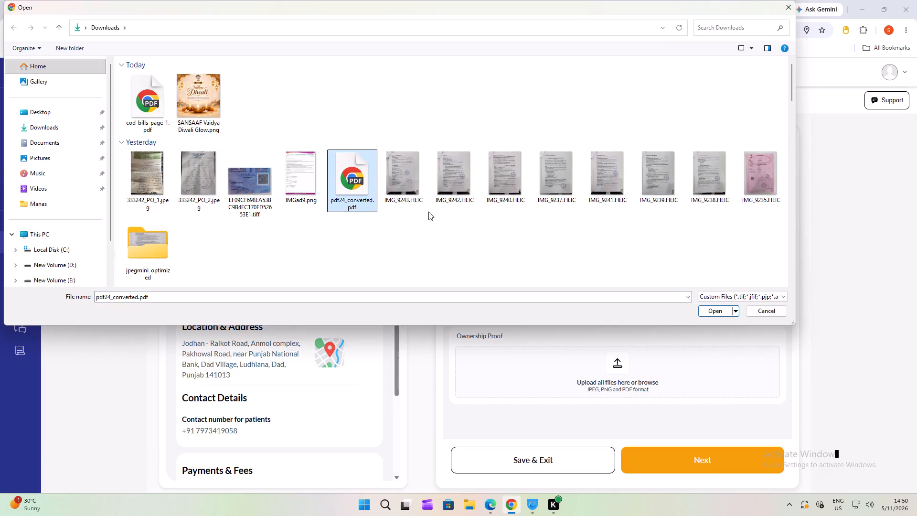
pyautogui.scroll(-2, 438, 211)
pyautogui.scroll(-4, 479, 188)
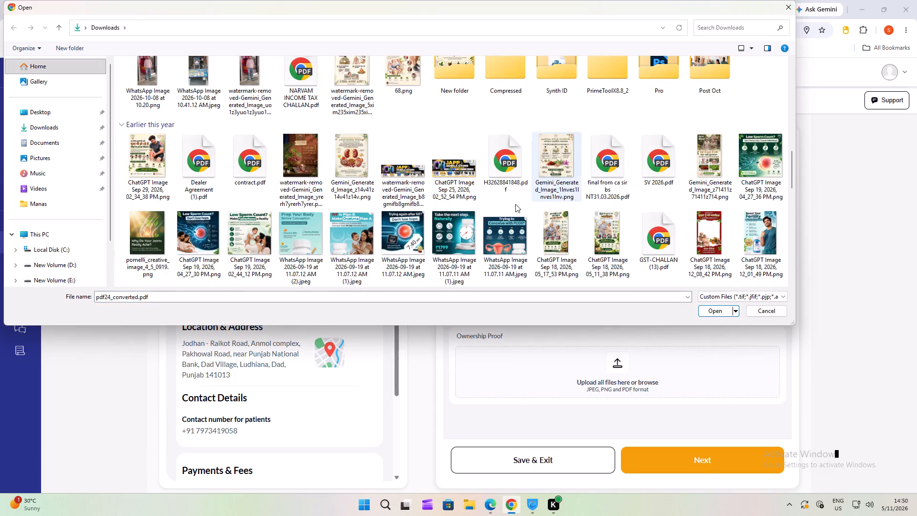
pyautogui.scroll(-1, 246, 173)
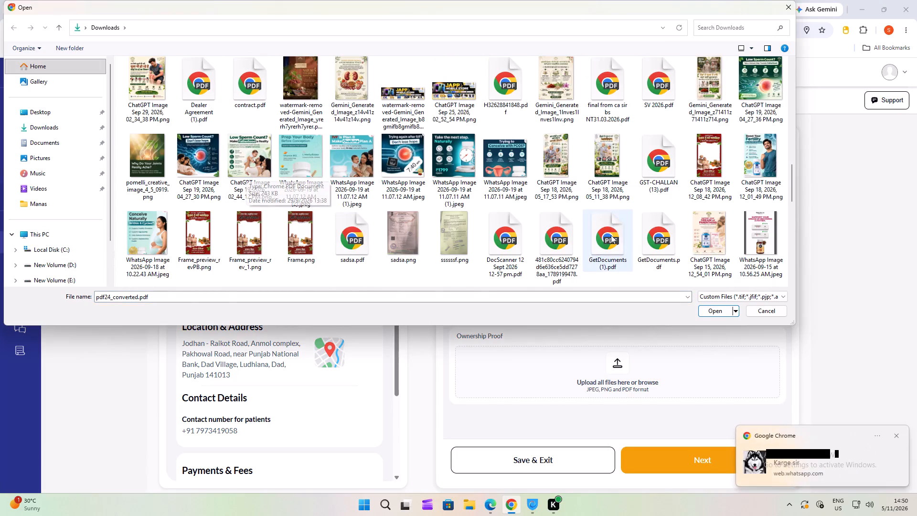
pyautogui.doubleClick(558, 232)
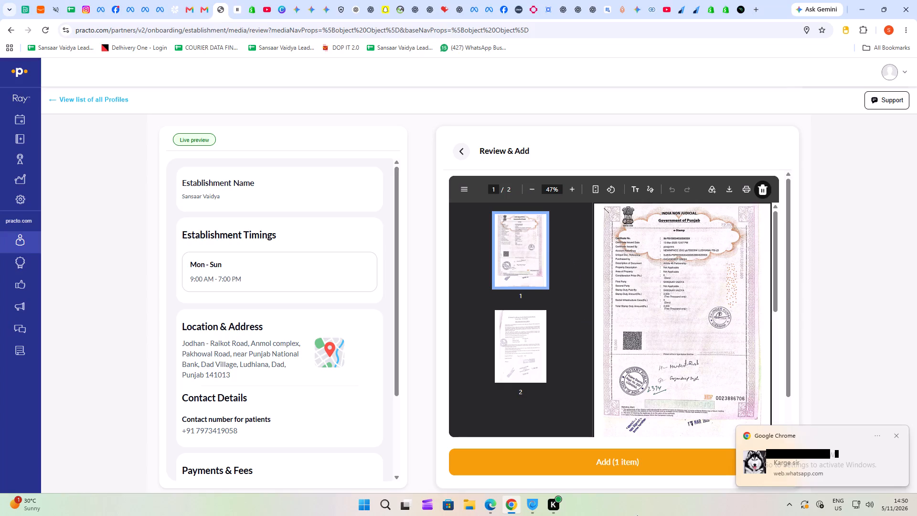
pyautogui.click(643, 458)
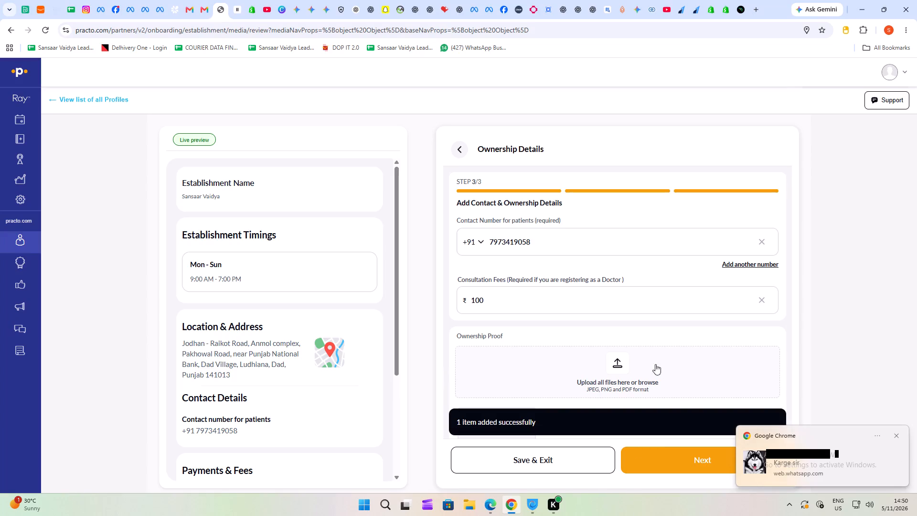
# Check the added ownership proof, submit the ownership details and skip choosing a role at the establishment.
pyautogui.scroll(-4, 758, 366)
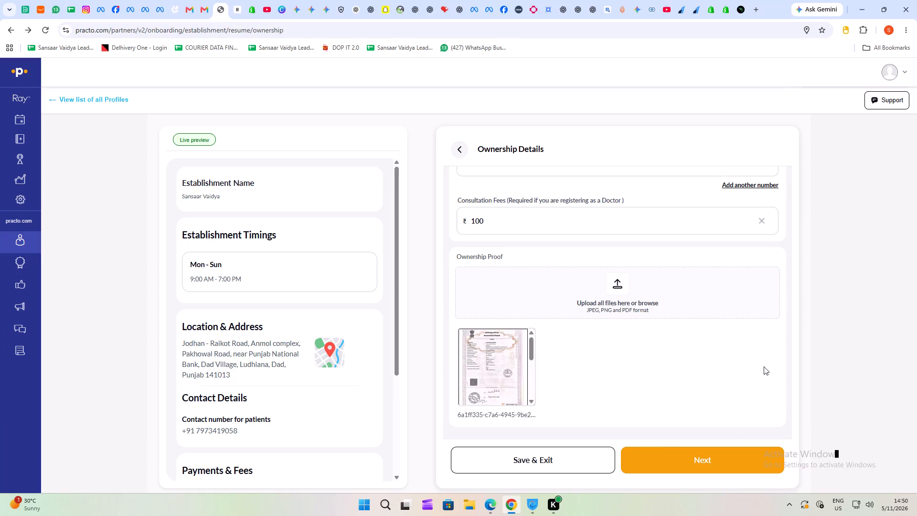
pyautogui.scroll(4, 713, 368)
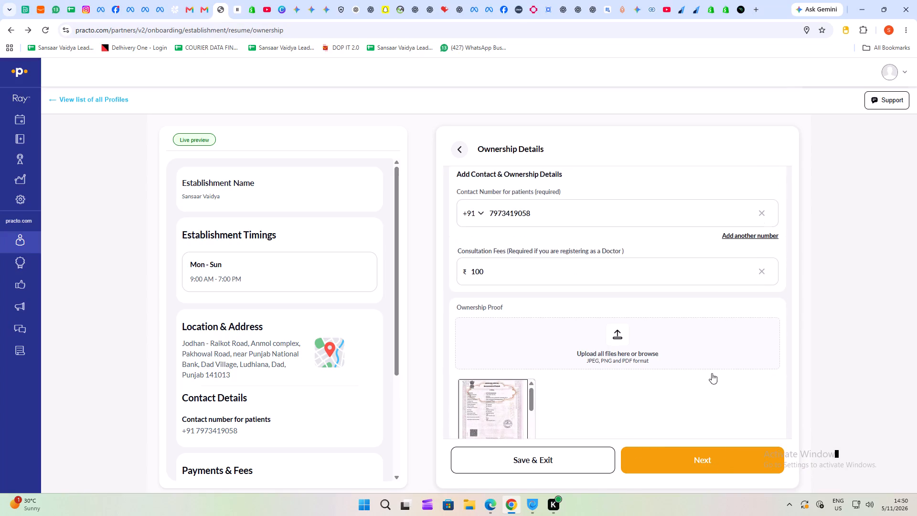
pyautogui.scroll(1, 712, 373)
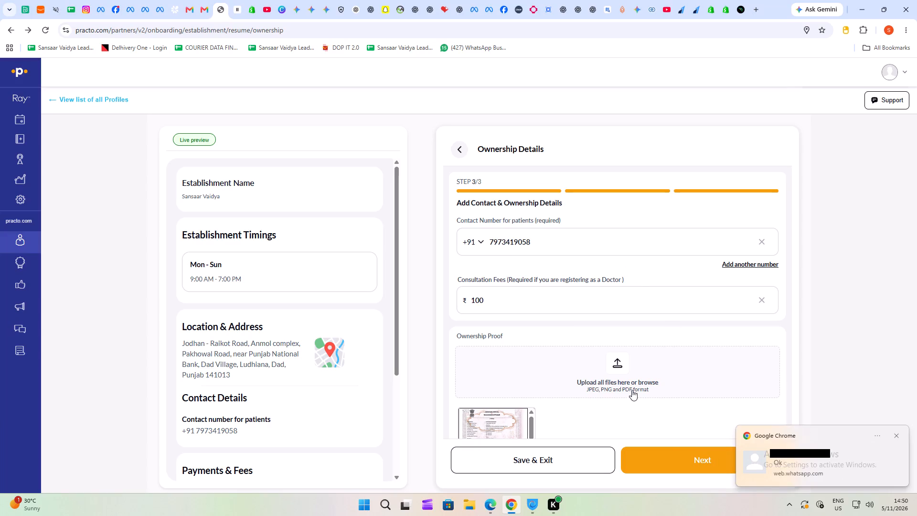
pyautogui.click(688, 469)
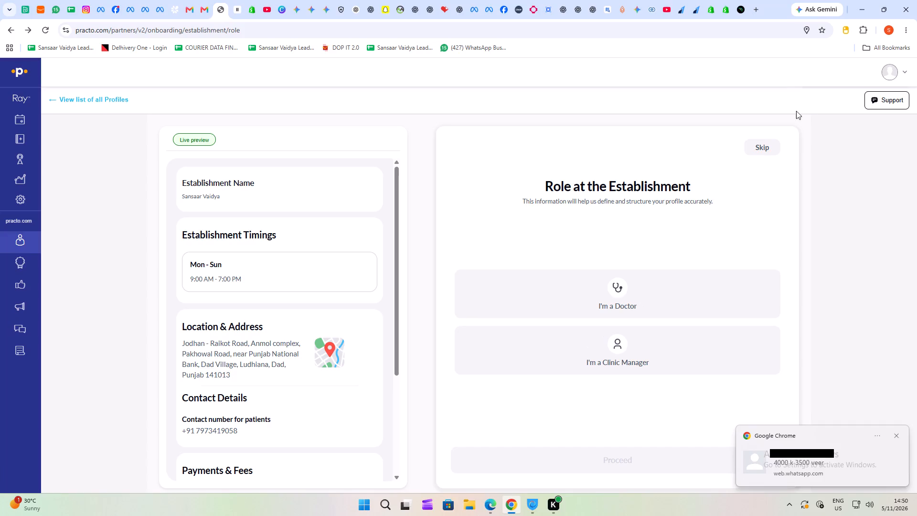
pyautogui.click(762, 144)
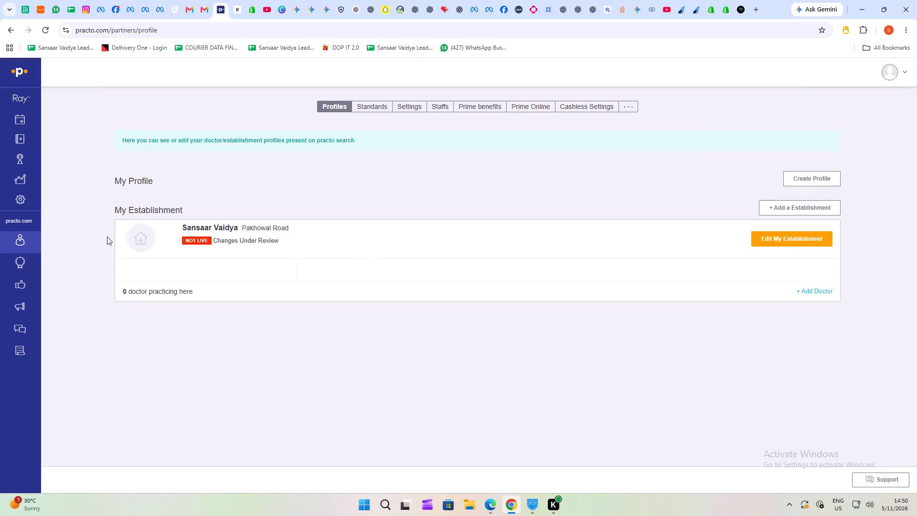
# Open the Sansaar Vaidya establishment on Pakhowal Road for editing.
pyautogui.click(139, 236)
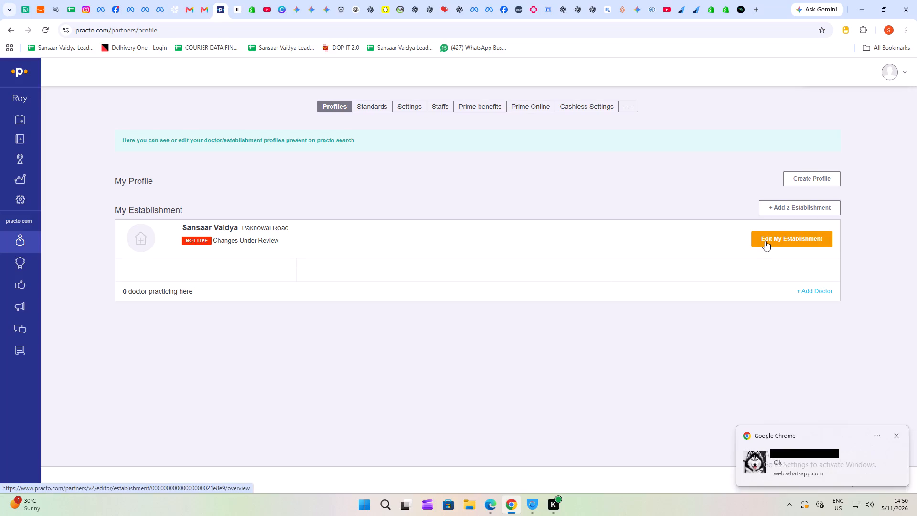
pyautogui.click(777, 244)
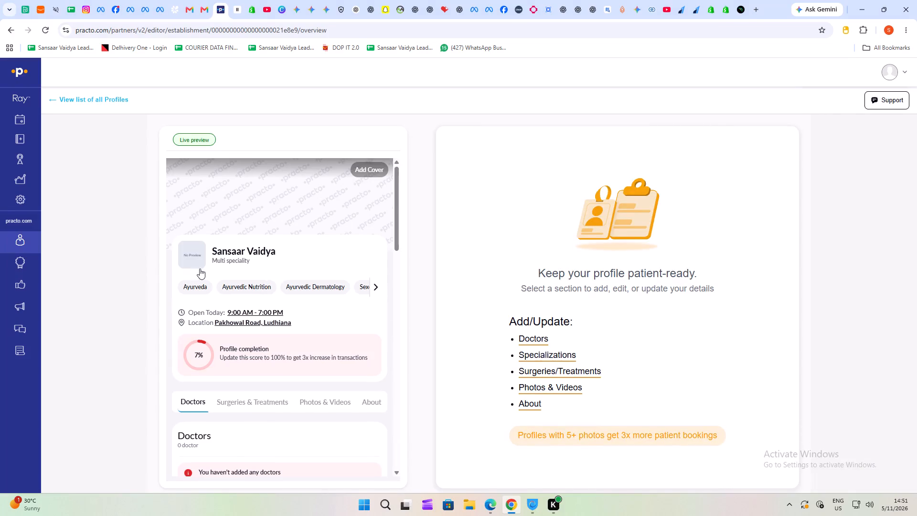
# Add the Sansaar Vaidya banner from the PNG Logo Banners folder in Manas as the profile's cover image.
pyautogui.click(194, 260)
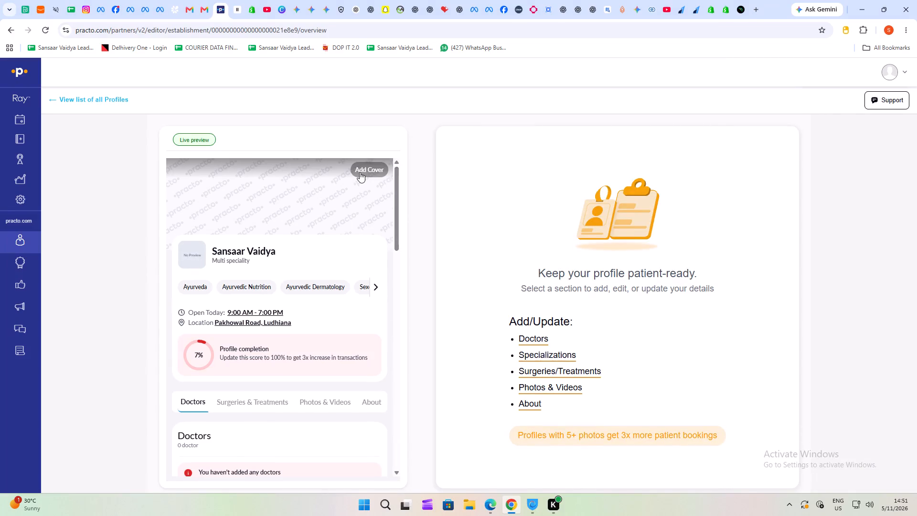
pyautogui.click(360, 172)
pyautogui.click(310, 472)
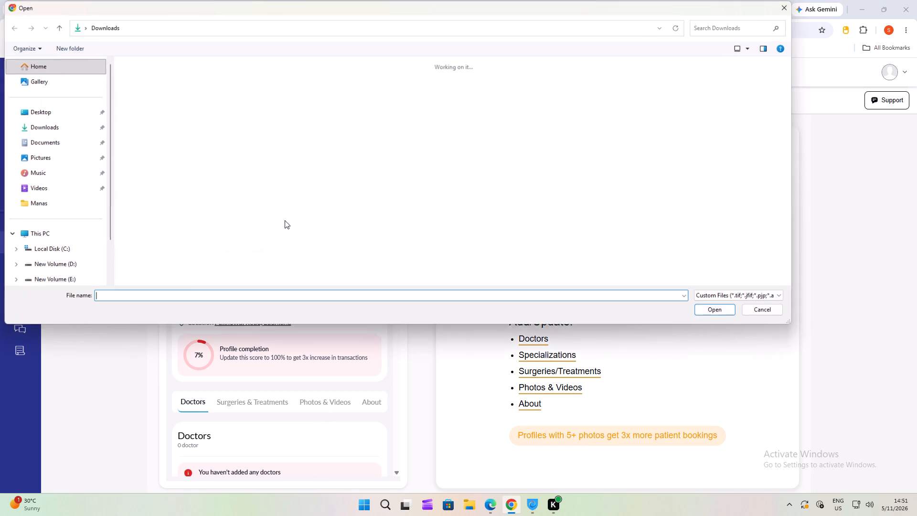
pyautogui.click(33, 208)
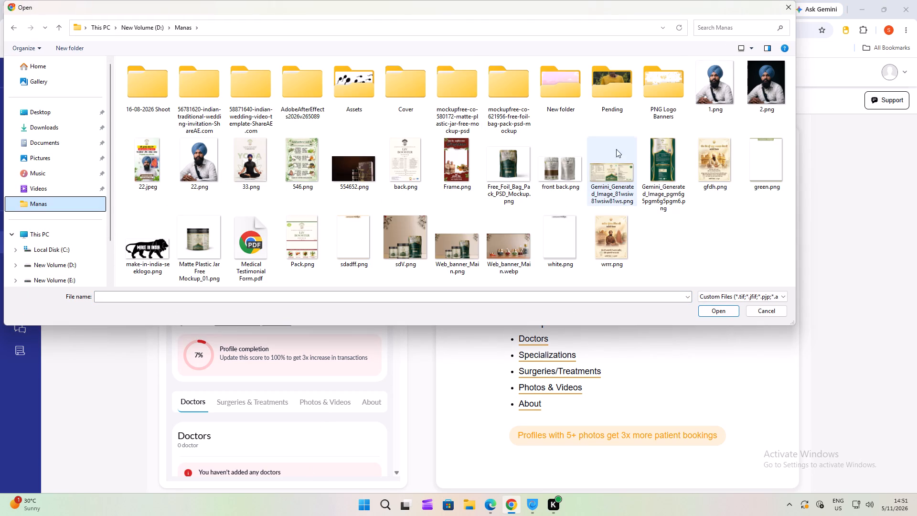
pyautogui.doubleClick(647, 107)
pyautogui.doubleClick(514, 103)
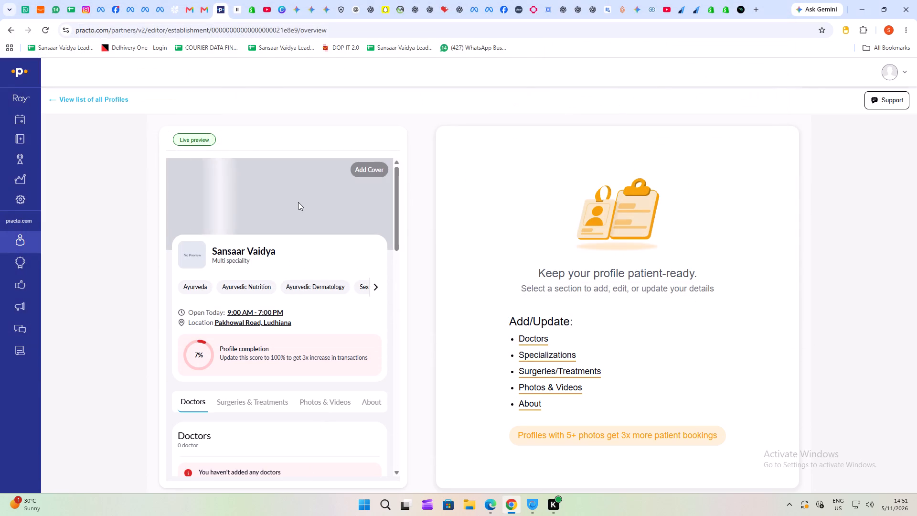
# Try the logo placeholder, and look through the preview's Doctors, Surgeries & Treatments, Photos & Videos and About sections for missing details.
pyautogui.click(197, 260)
pyautogui.doubleClick(192, 253)
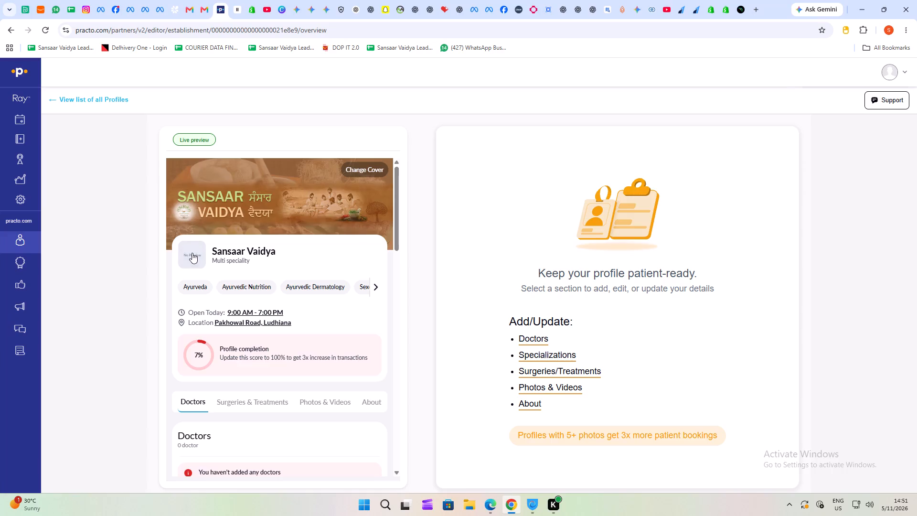
pyautogui.scroll(-4, 318, 264)
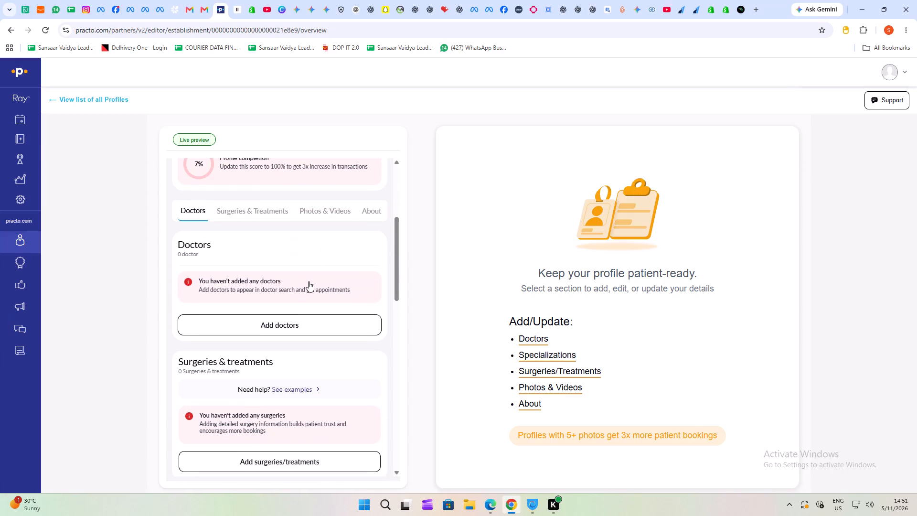
pyautogui.scroll(-7, 309, 278)
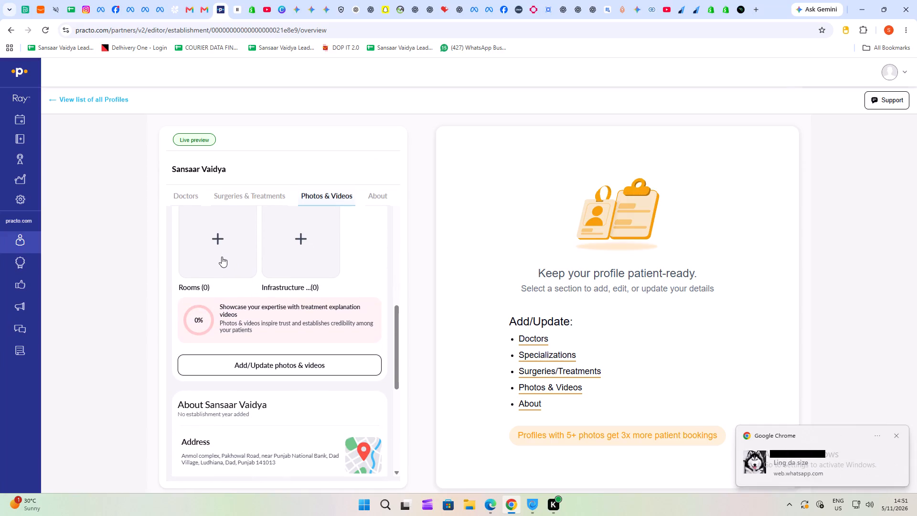
pyautogui.scroll(-5, 221, 257)
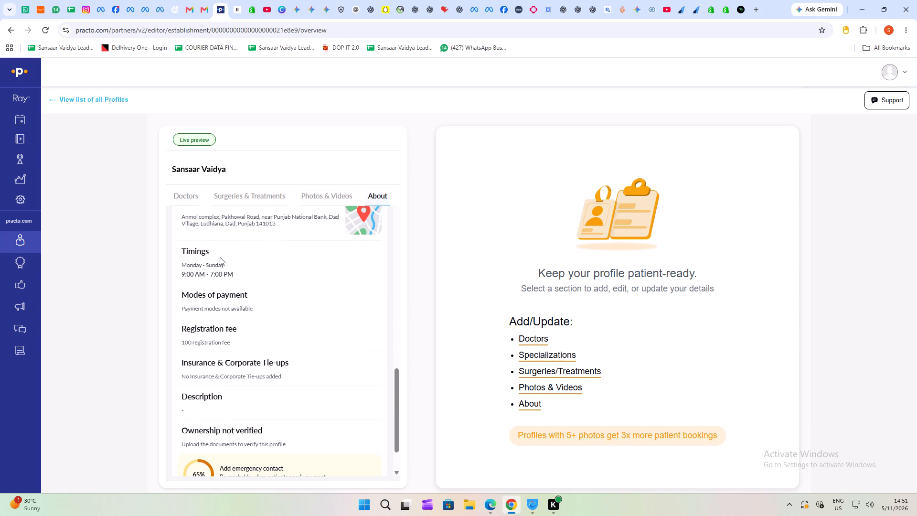
pyautogui.scroll(-9, 196, 281)
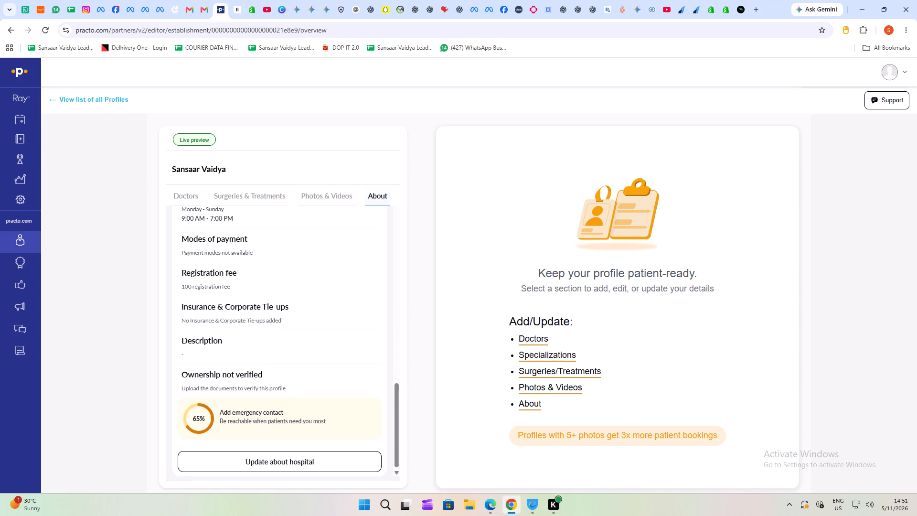
pyautogui.scroll(-4, 240, 323)
pyautogui.scroll(12, 251, 339)
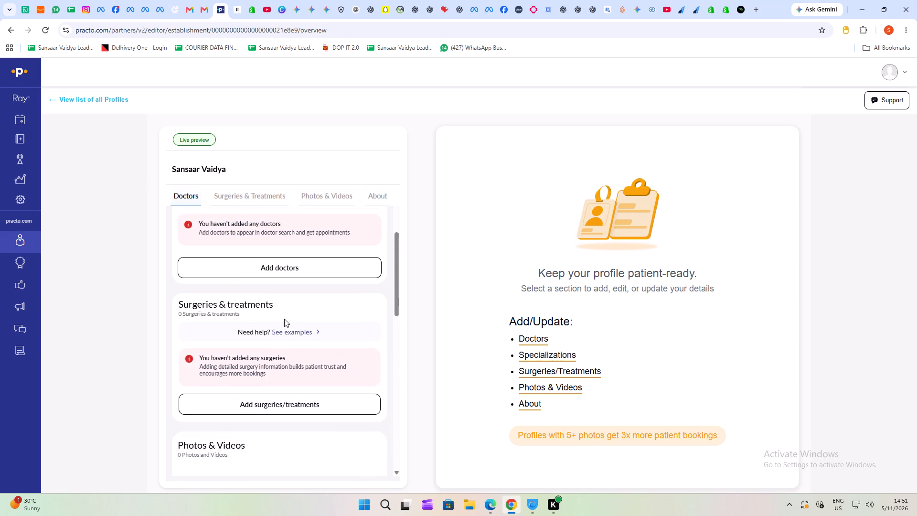
pyautogui.scroll(11, 282, 318)
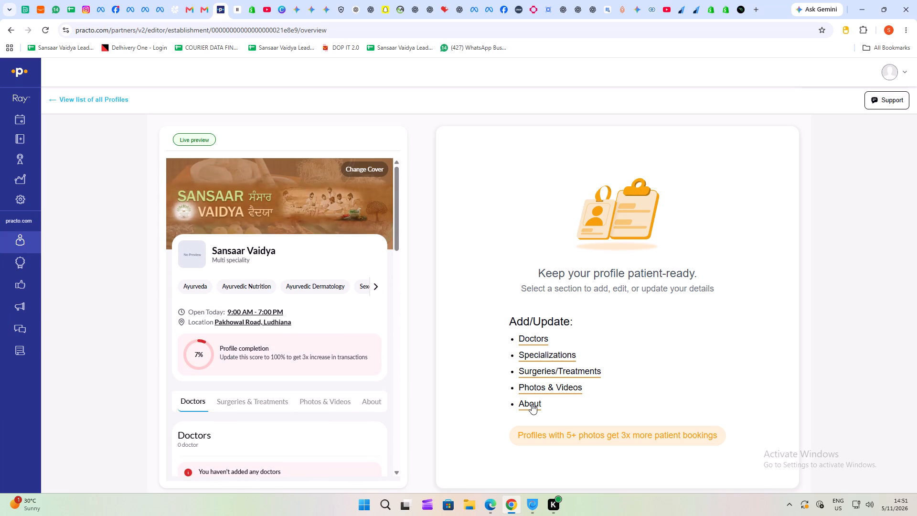
# Try opening the logo placeholder and the profile completion score, and view the remaining specialities in the preview.
pyautogui.doubleClick(201, 261)
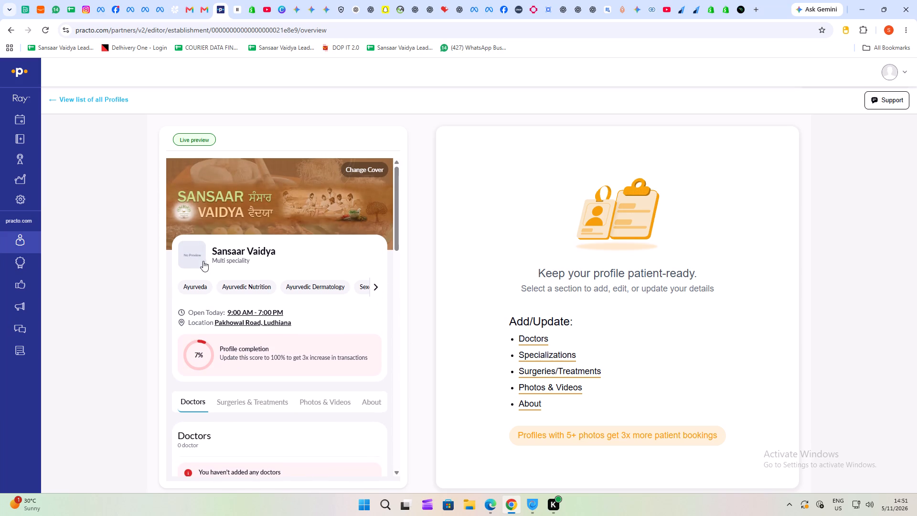
pyautogui.click(371, 287)
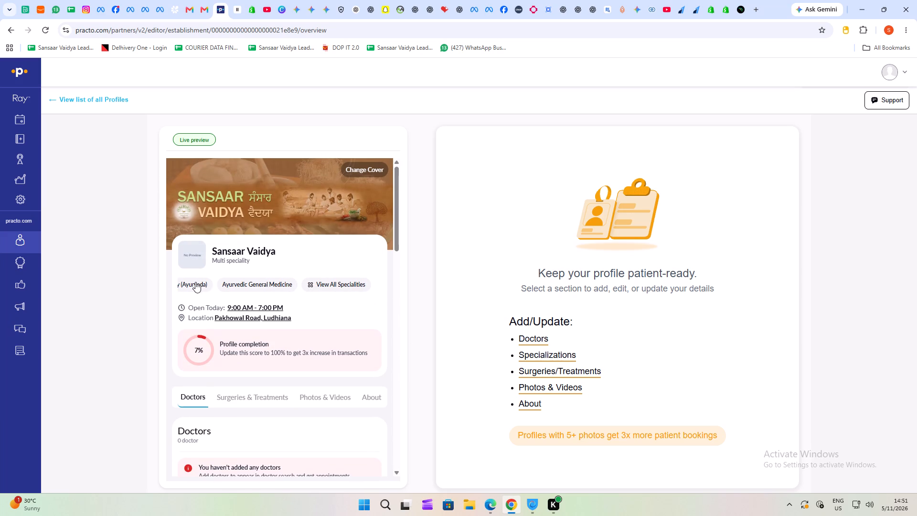
pyautogui.click(189, 339)
pyautogui.tripleClick(239, 342)
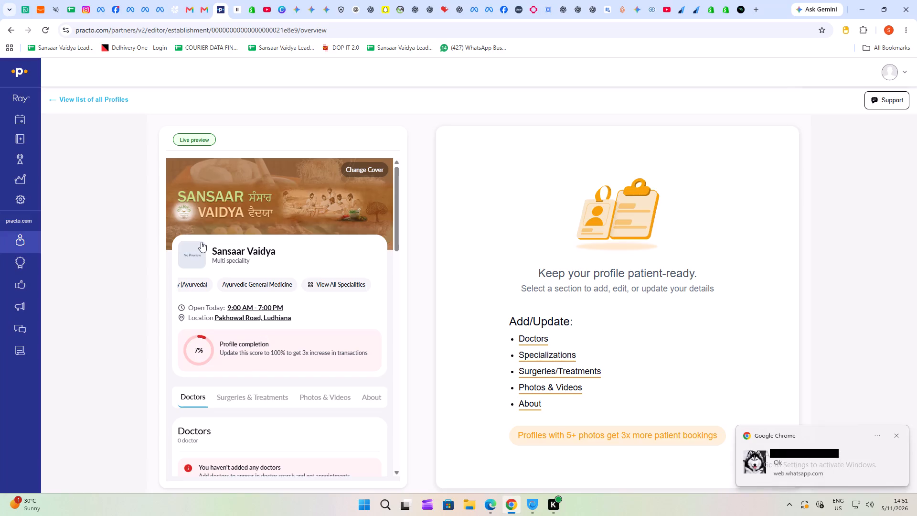
pyautogui.doubleClick(192, 257)
# Open the hospital's About details for updating from the end of the profile preview's About section.
pyautogui.scroll(-11, 346, 308)
pyautogui.scroll(-6, 366, 380)
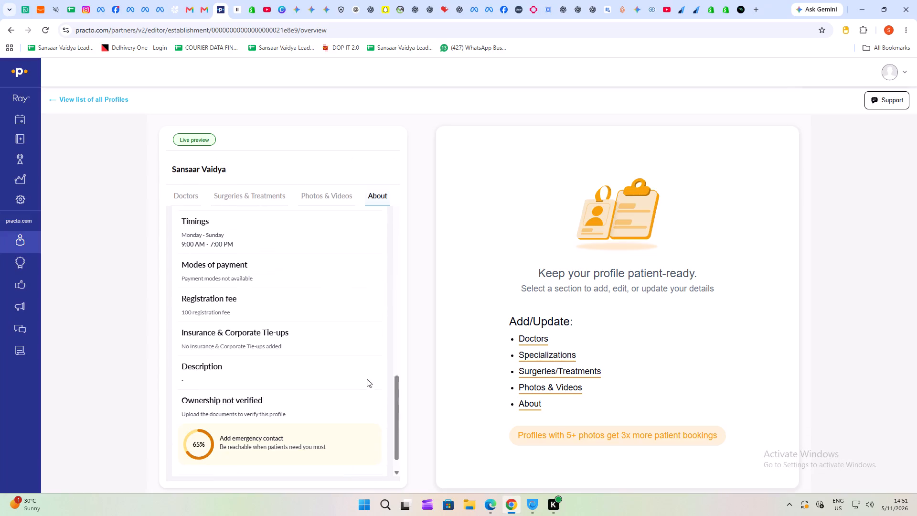
pyautogui.scroll(-6, 367, 406)
pyautogui.click(334, 458)
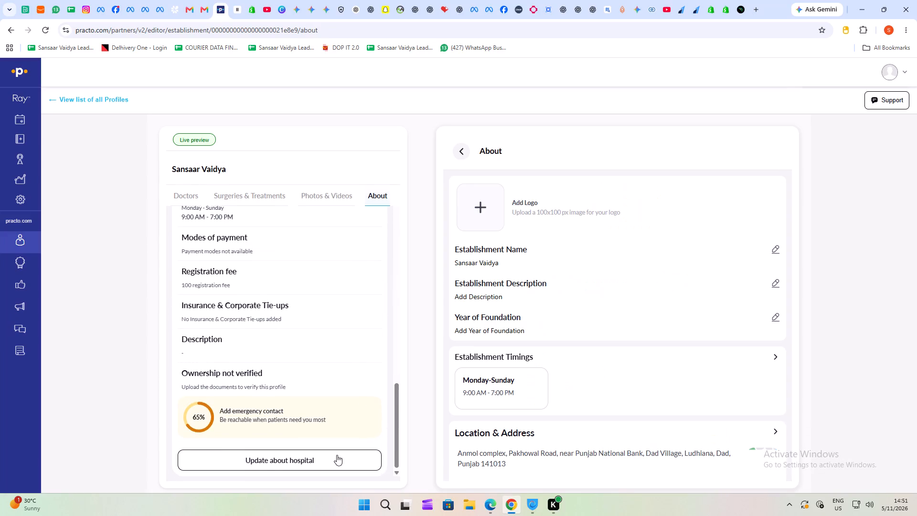
# Add the Sansaar Vaidya tree logo image from the gallery as the establishment's logo.
pyautogui.click(480, 202)
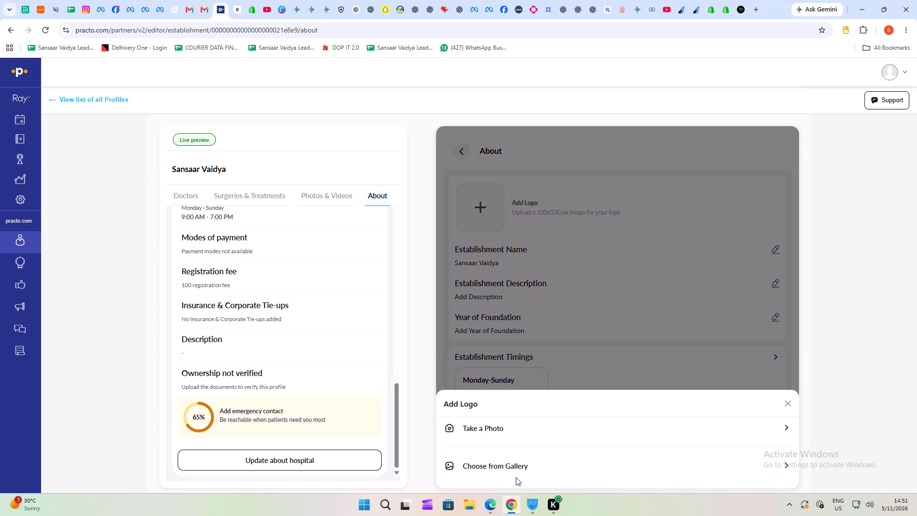
pyautogui.click(512, 466)
pyautogui.doubleClick(151, 161)
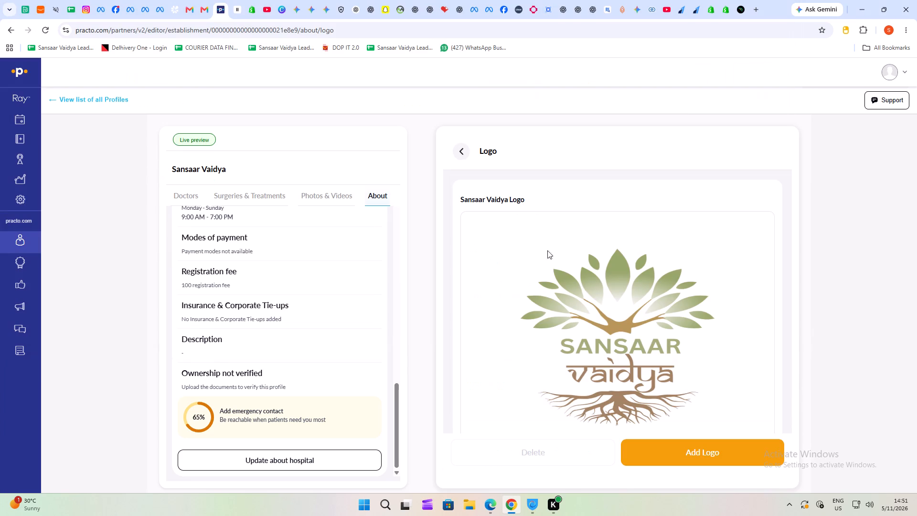
pyautogui.scroll(-2, 596, 366)
pyautogui.scroll(-2, 630, 384)
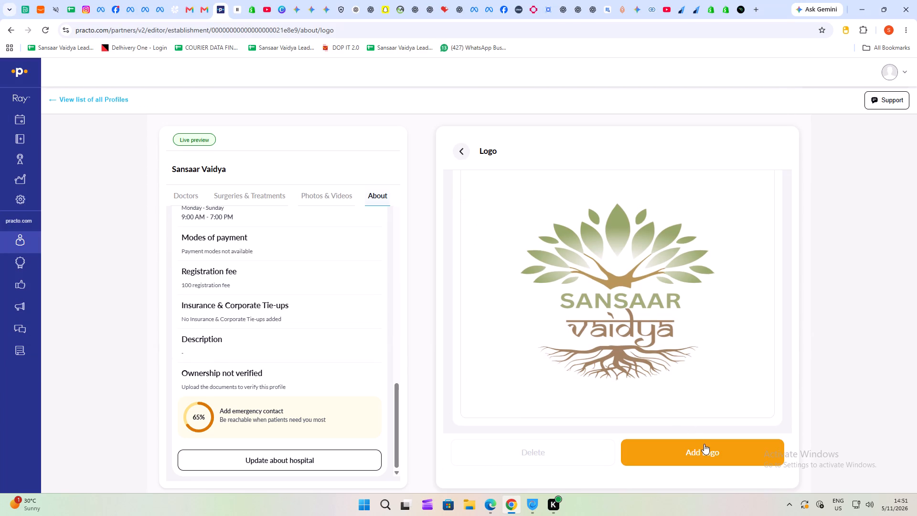
pyautogui.click(704, 444)
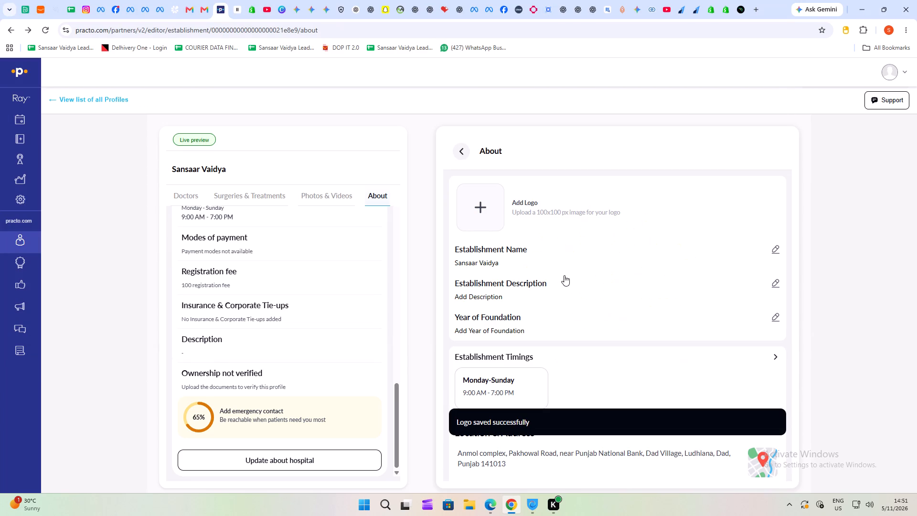
# Examine the About details from the logo and description through contacts, payments and tie-ups to ownership proof, reopening the About editor to recheck.
pyautogui.scroll(-5, 546, 315)
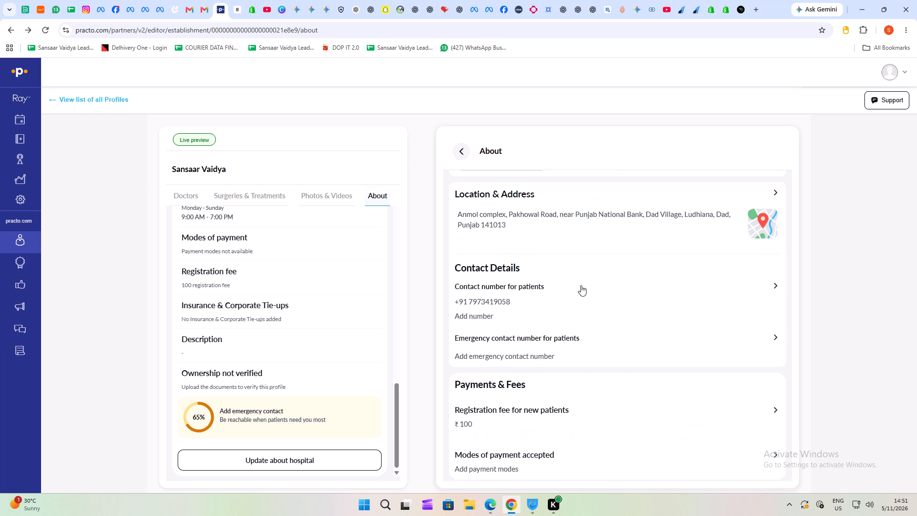
pyautogui.scroll(-9, 581, 286)
pyautogui.scroll(-2, 583, 368)
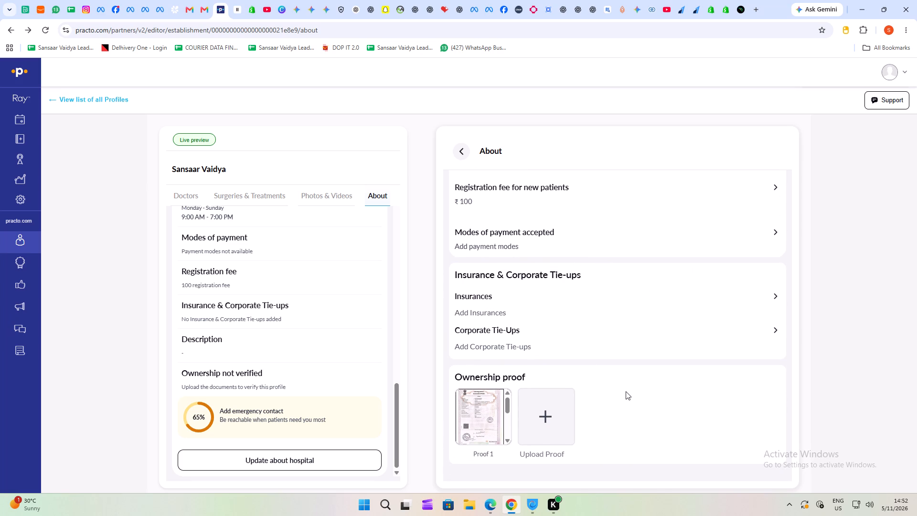
pyautogui.scroll(12, 637, 398)
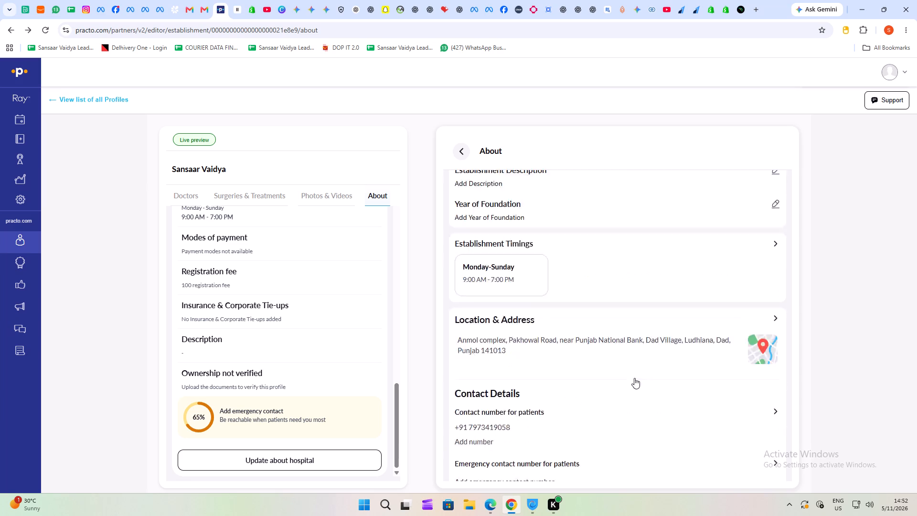
pyautogui.scroll(6, 565, 228)
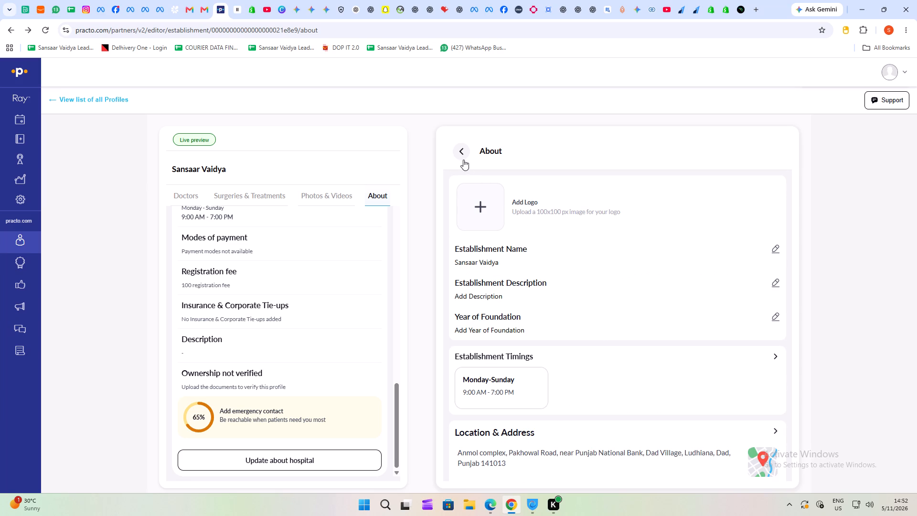
pyautogui.scroll(-5, 427, 241)
pyautogui.click(325, 455)
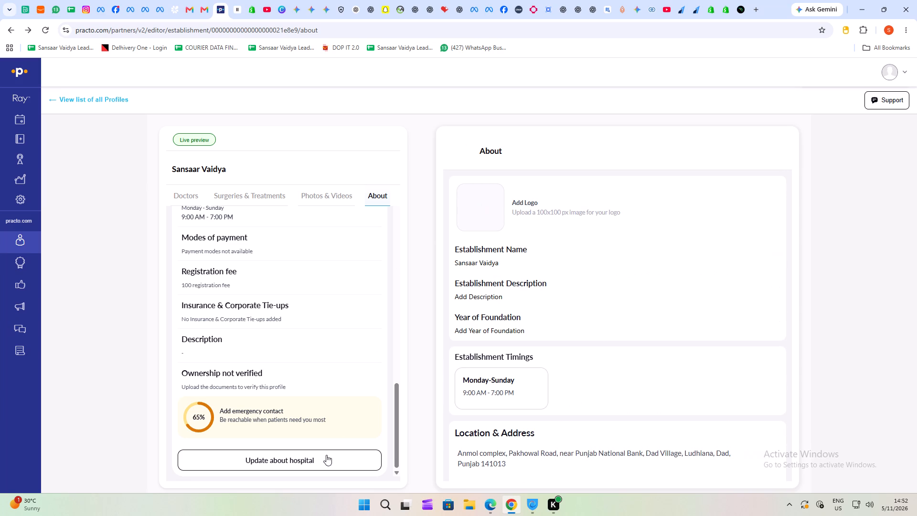
pyautogui.scroll(-5, 407, 323)
pyautogui.scroll(-19, 457, 298)
pyautogui.scroll(20, 451, 301)
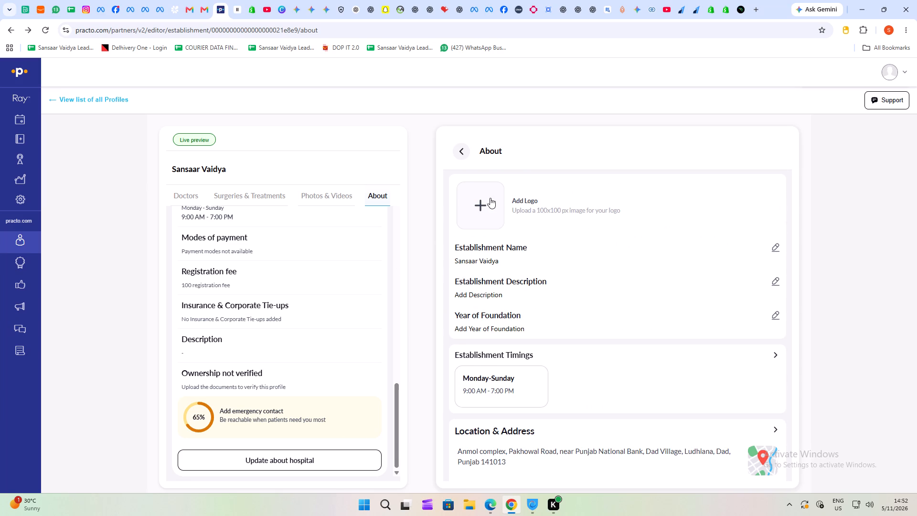
# Upload the Sansaar Vaidya tree logo again from the PNG Logo Banners folder and save it as the establishment's logo.
pyautogui.click(490, 198)
pyautogui.click(499, 458)
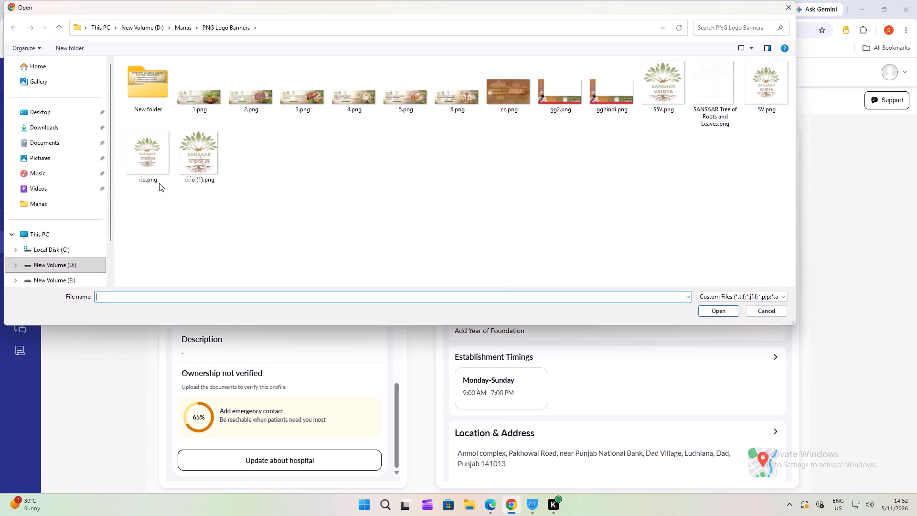
pyautogui.doubleClick(150, 169)
pyautogui.click(695, 441)
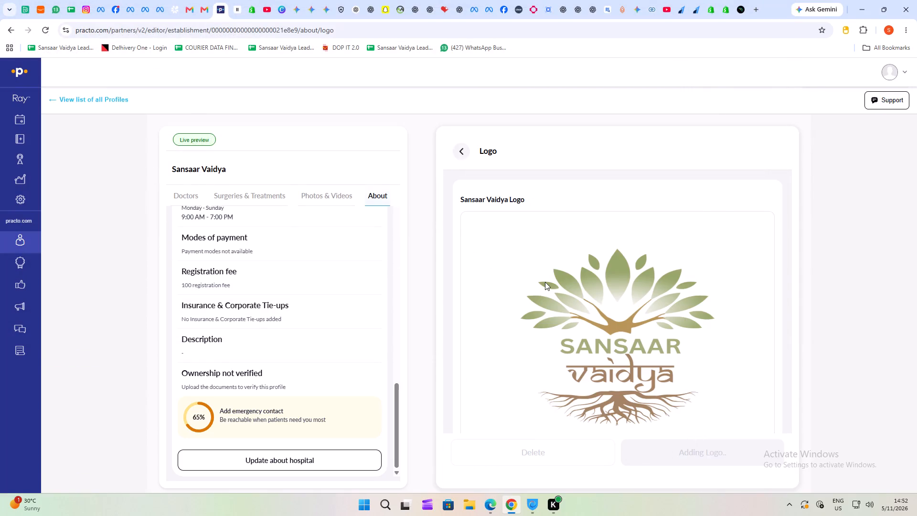
pyautogui.scroll(6, 560, 235)
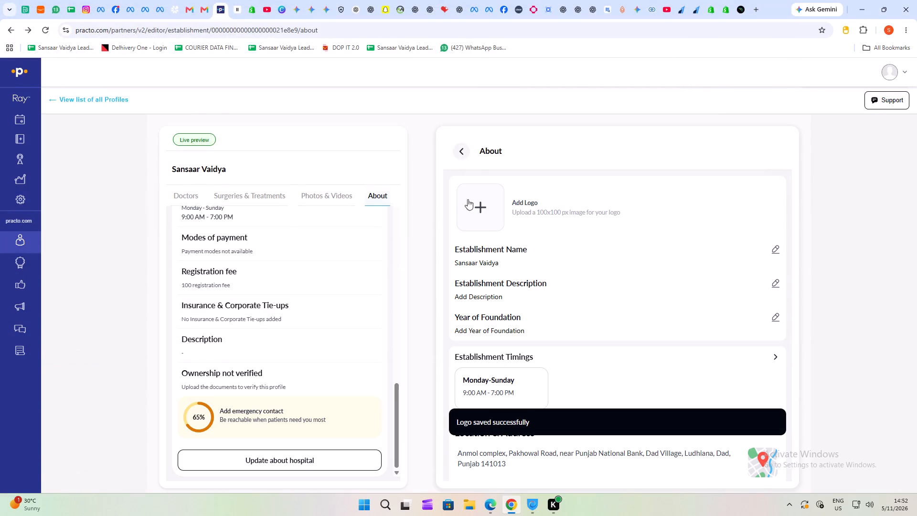
# Return to the list of all profiles and check the Sansaar Vaidya establishment's live status.
pyautogui.click(195, 139)
pyautogui.click(50, 104)
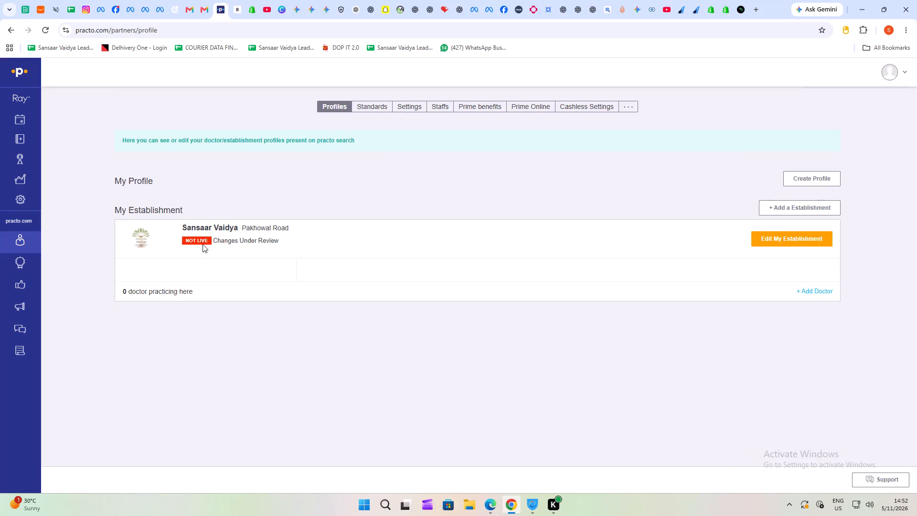
pyautogui.click(202, 240)
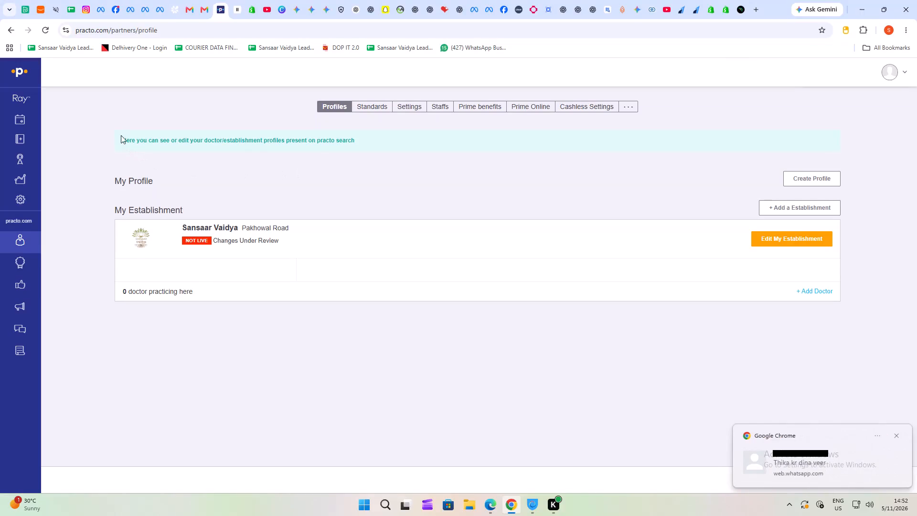
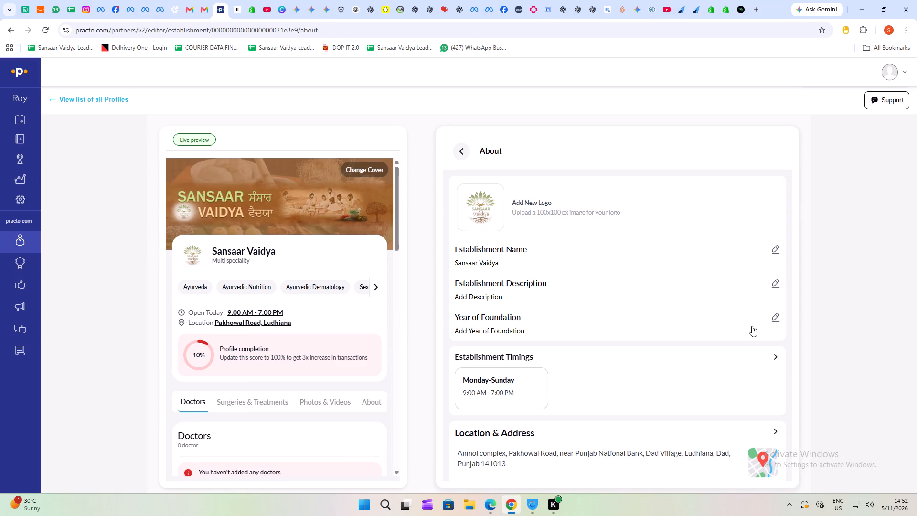
# Open the establishment's Year of Foundation for editing in the About details.
pyautogui.click(777, 316)
pyautogui.click(511, 224)
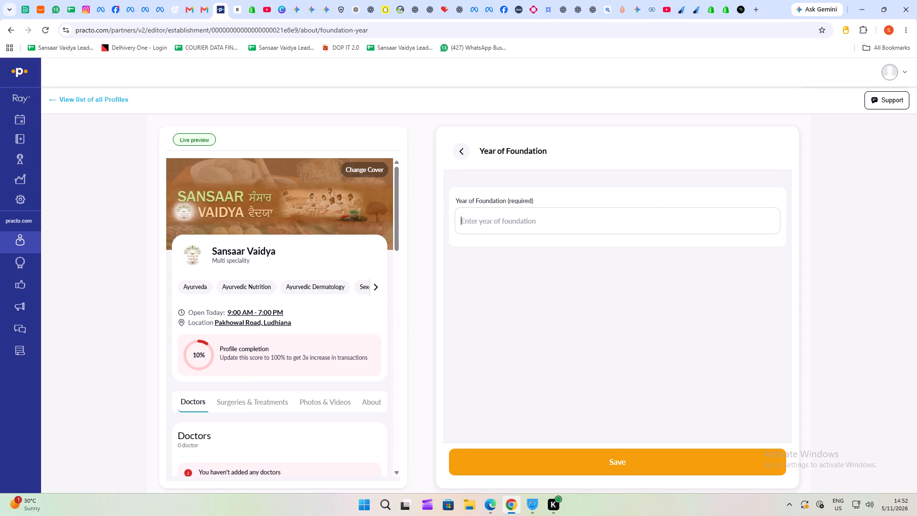
# Set the establishment's year of foundation to 2024 and save it.
pyautogui.write('2024')
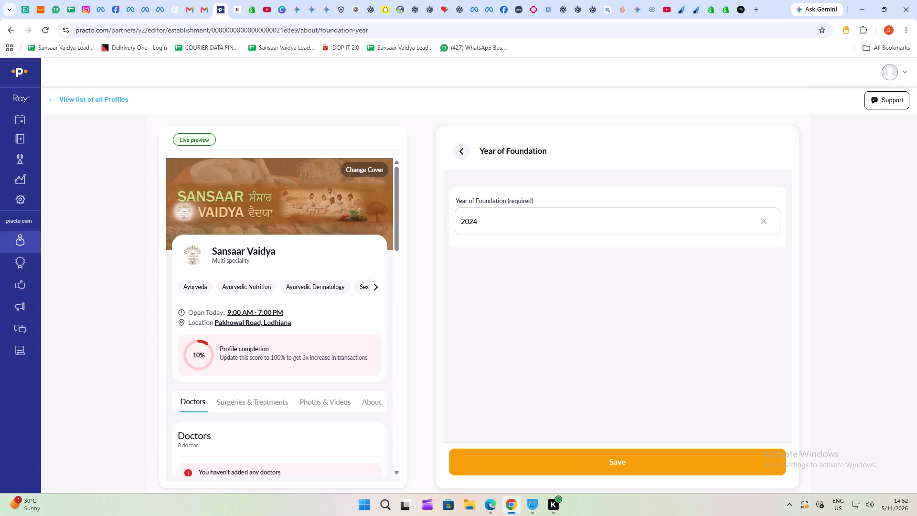
pyautogui.click(651, 453)
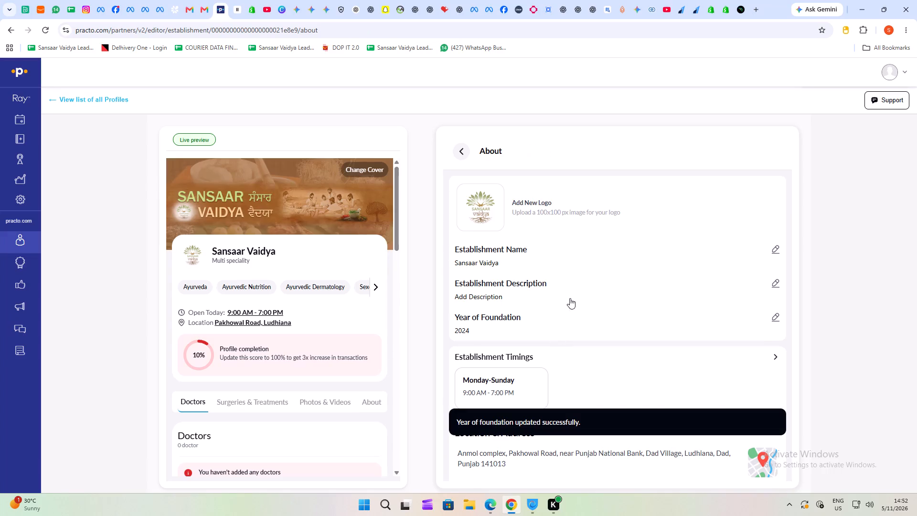
# Review the remaining About details from the establishment timings and address through contact numbers, payments and fees, and insurance tie-ups.
pyautogui.scroll(-1, 569, 298)
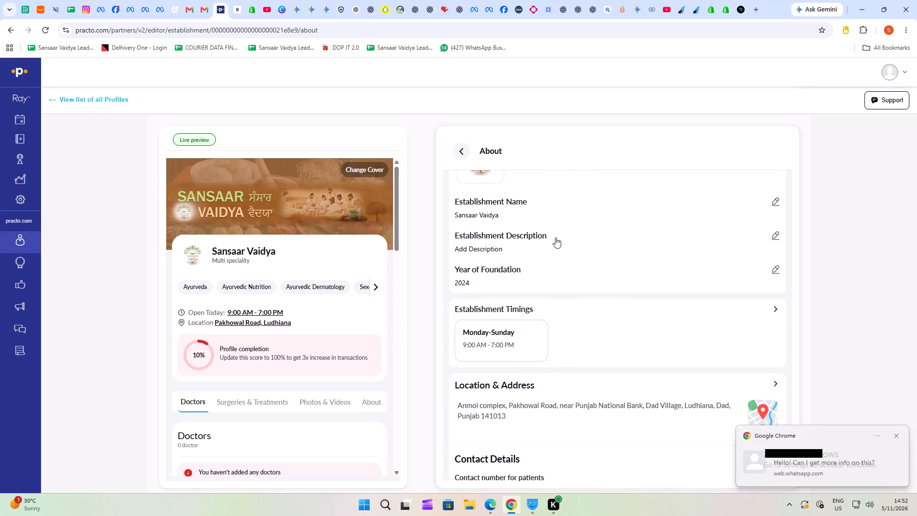
pyautogui.scroll(-4, 555, 237)
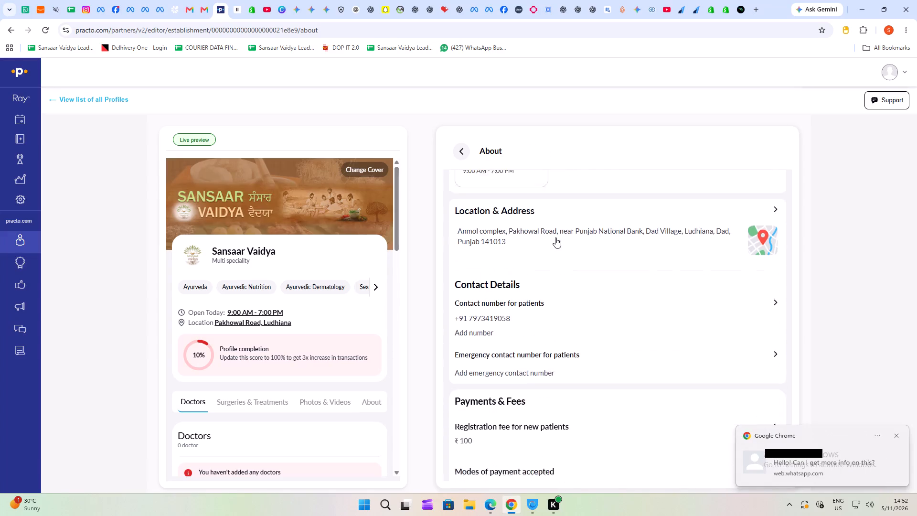
pyautogui.scroll(-2, 555, 237)
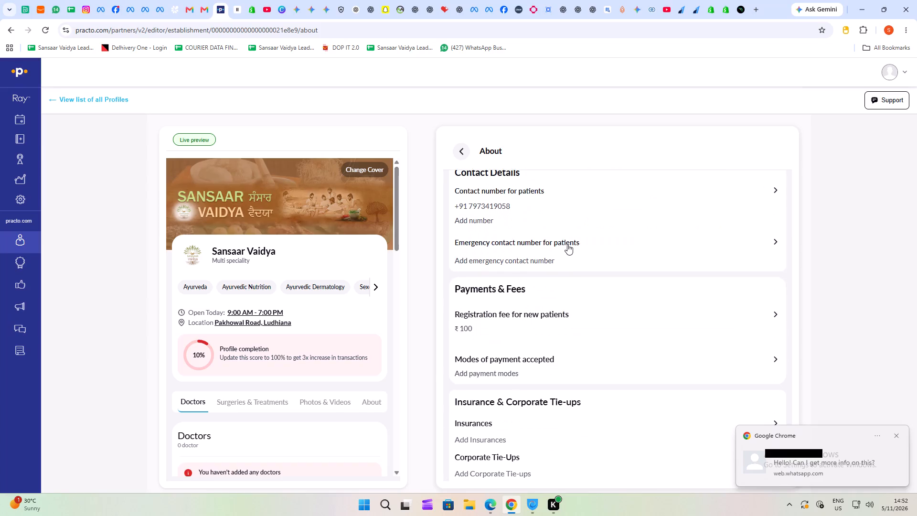
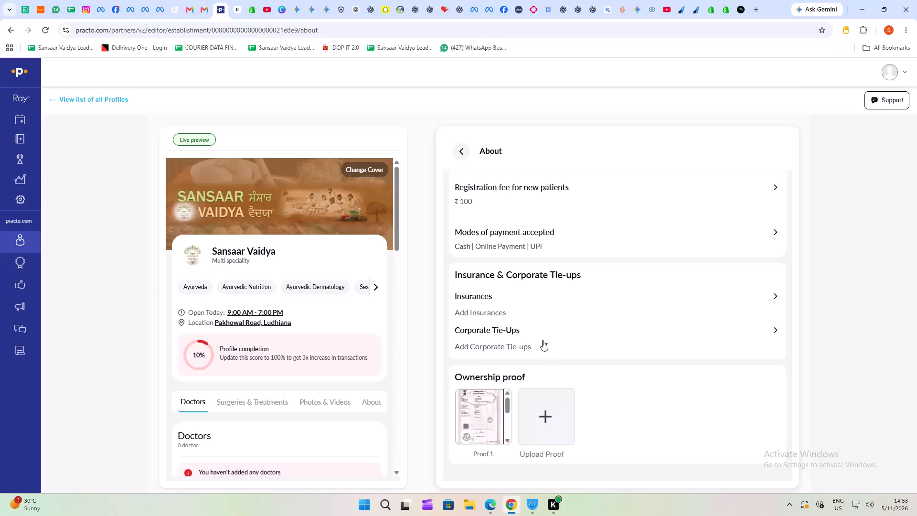
# Check the corporates offered for the establishment's Corporate Tie-Ups without adding any, and return to the About details.
pyautogui.click(543, 340)
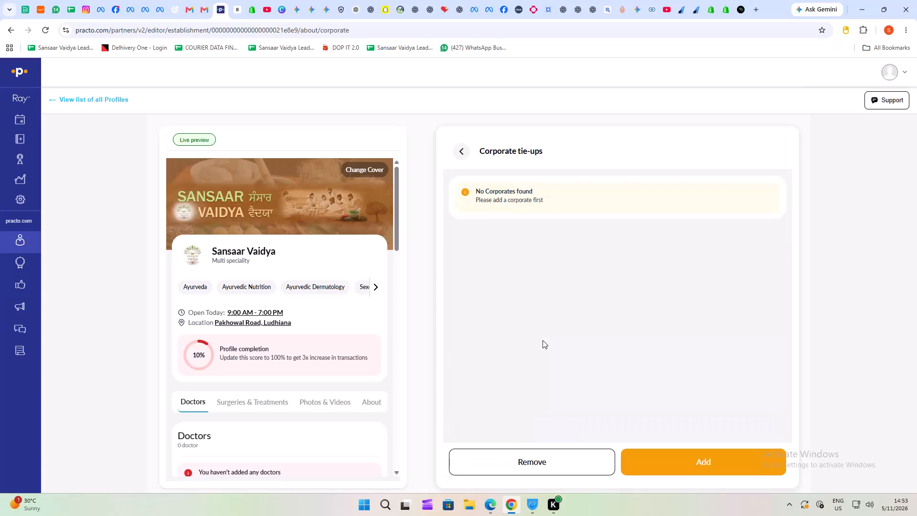
pyautogui.click(525, 209)
pyautogui.doubleClick(511, 190)
pyautogui.click(692, 464)
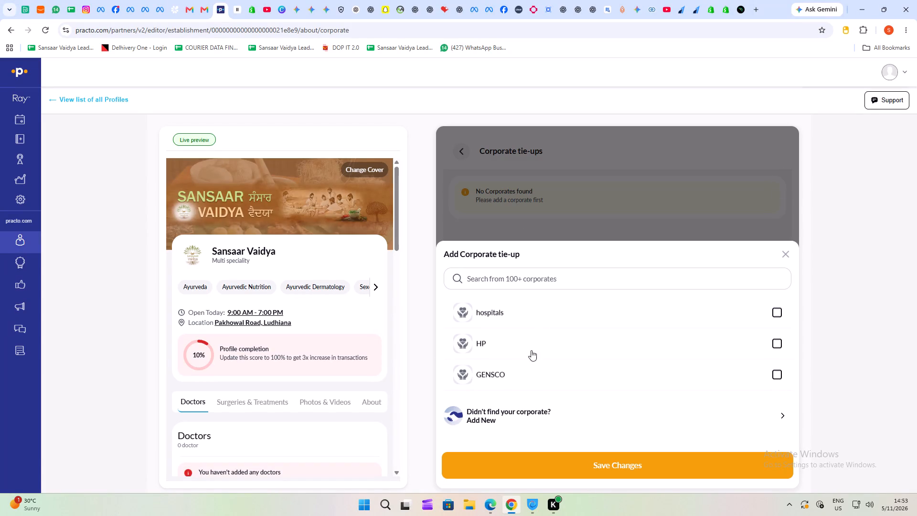
pyautogui.click(786, 255)
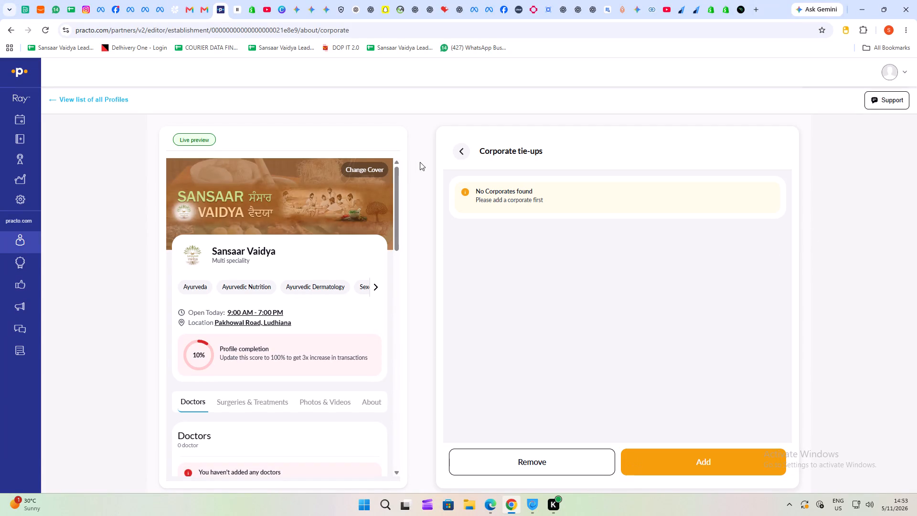
pyautogui.click(460, 153)
pyautogui.scroll(-4, 599, 309)
pyautogui.scroll(2, 542, 327)
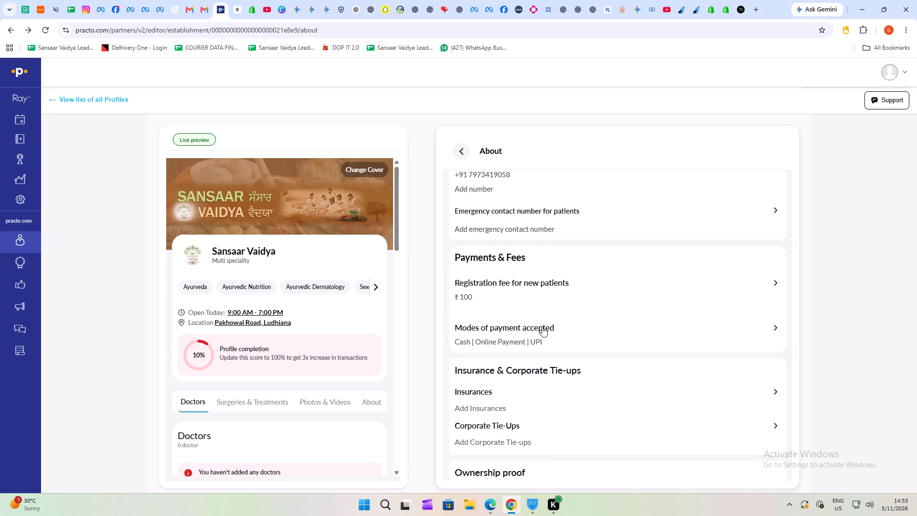
# Check the emergency contact number form for patients without adding a number, and return to the About details.
pyautogui.scroll(2, 542, 326)
pyautogui.click(543, 321)
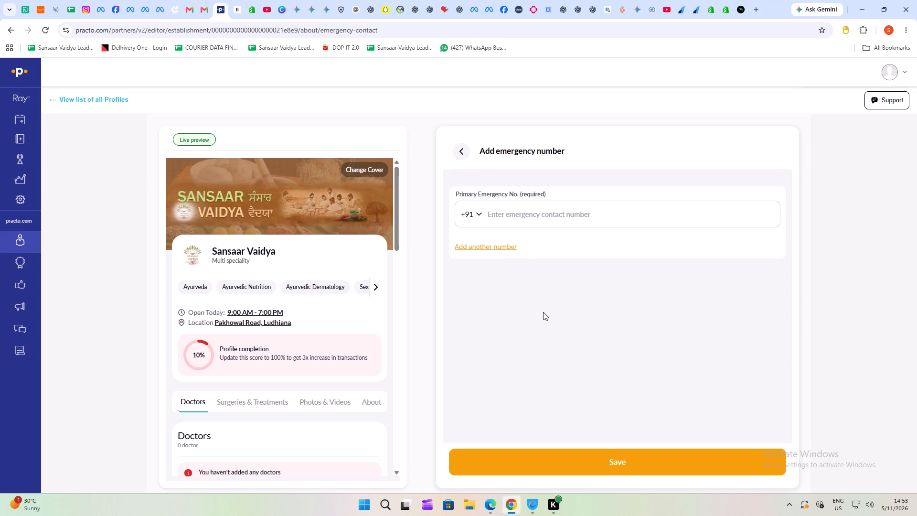
pyautogui.click(460, 153)
pyautogui.scroll(4, 548, 311)
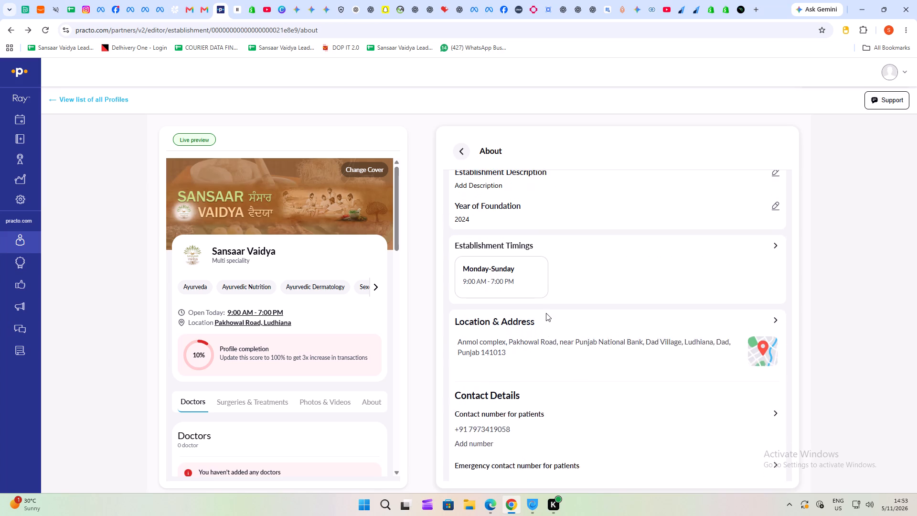
pyautogui.scroll(-3, 533, 385)
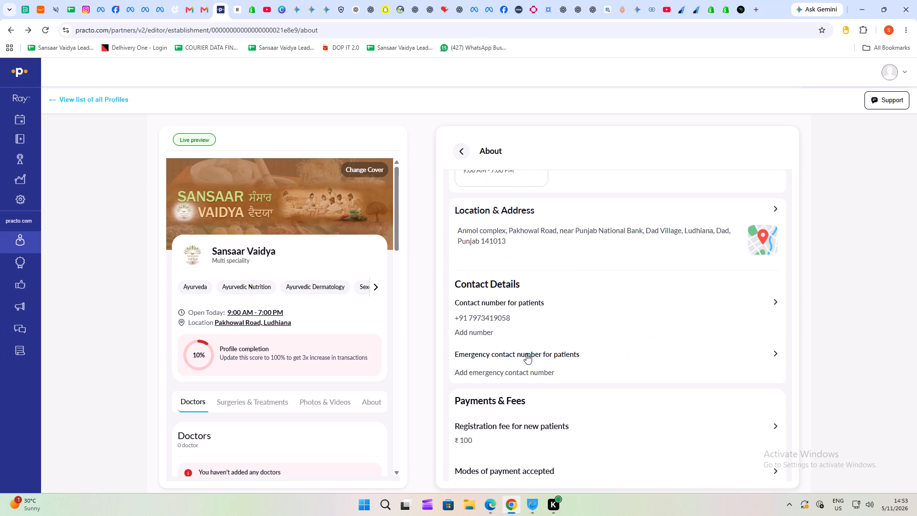
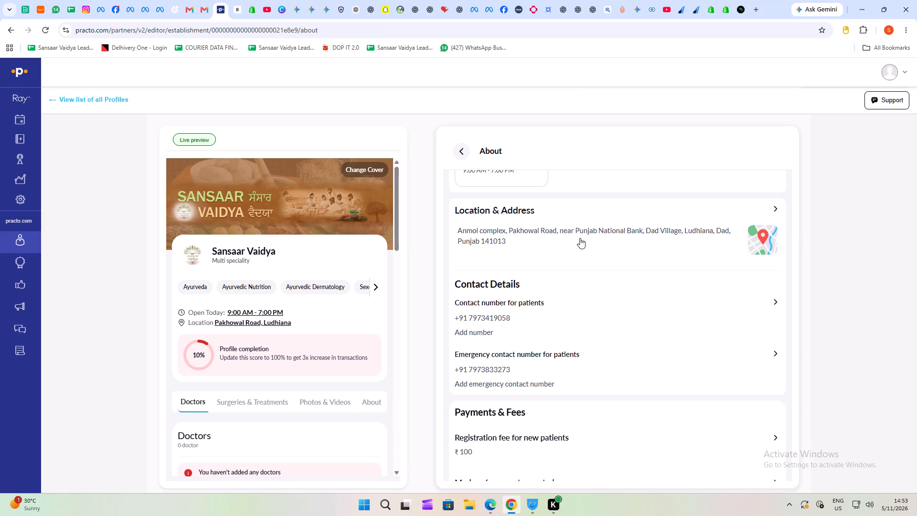
# Recheck the About details back to the establishment's description and logo, and open a new browser tab to start a search.
pyautogui.scroll(1, 580, 238)
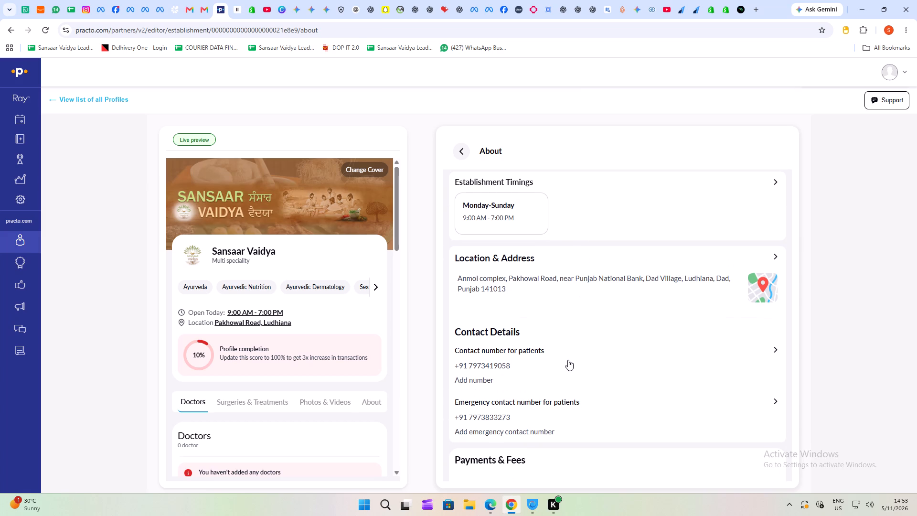
pyautogui.scroll(3, 552, 326)
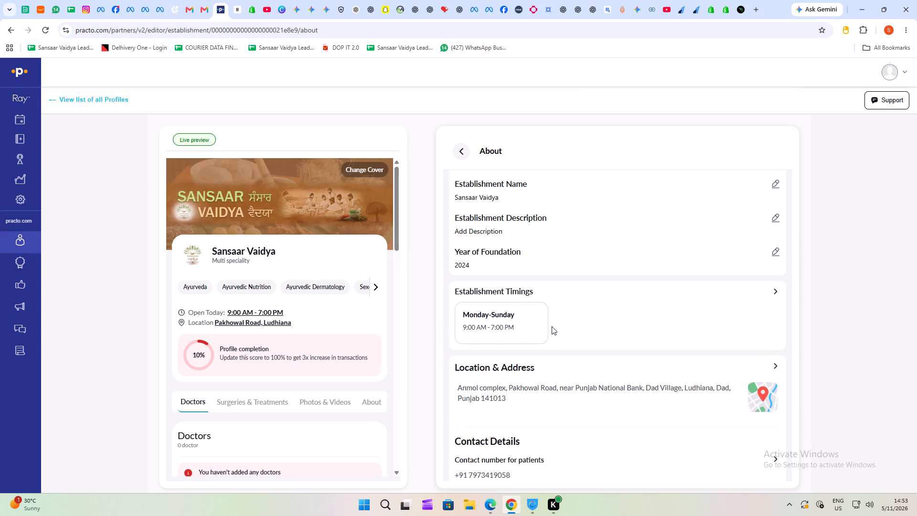
pyautogui.scroll(5, 575, 323)
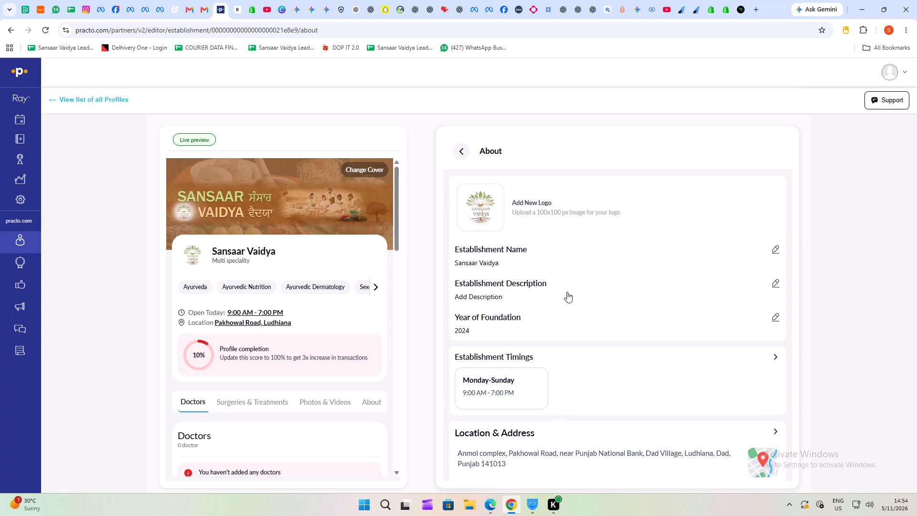
pyautogui.click(759, 5)
pyautogui.click(593, 31)
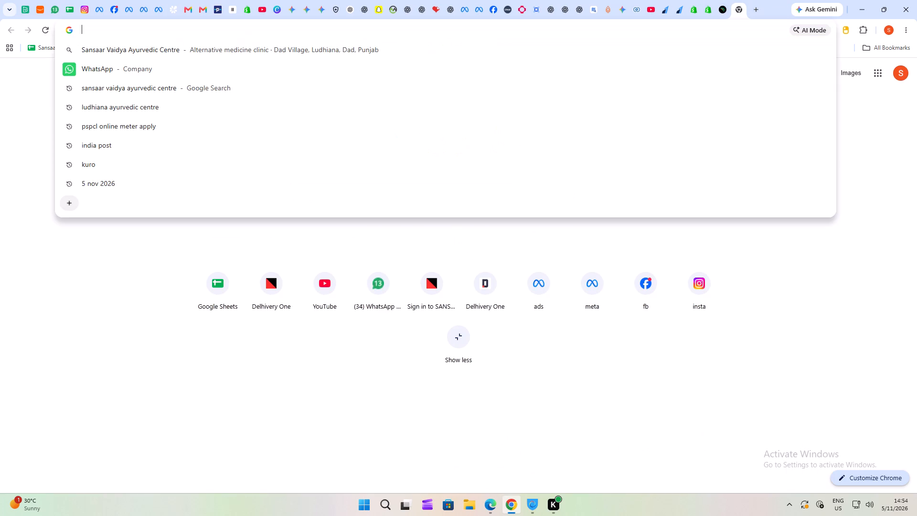
# Search Google for Sansaar Vaidya Ayurvedic Centre, copy the full business description from its profile, and return to the Practo About details.
pyautogui.click(457, 49)
pyautogui.scroll(-1, 515, 324)
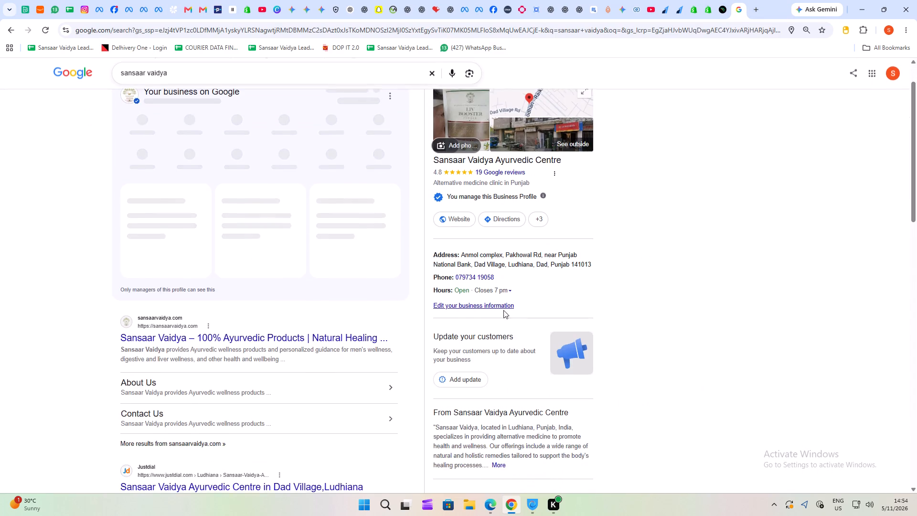
pyautogui.scroll(-3, 503, 310)
pyautogui.click(499, 321)
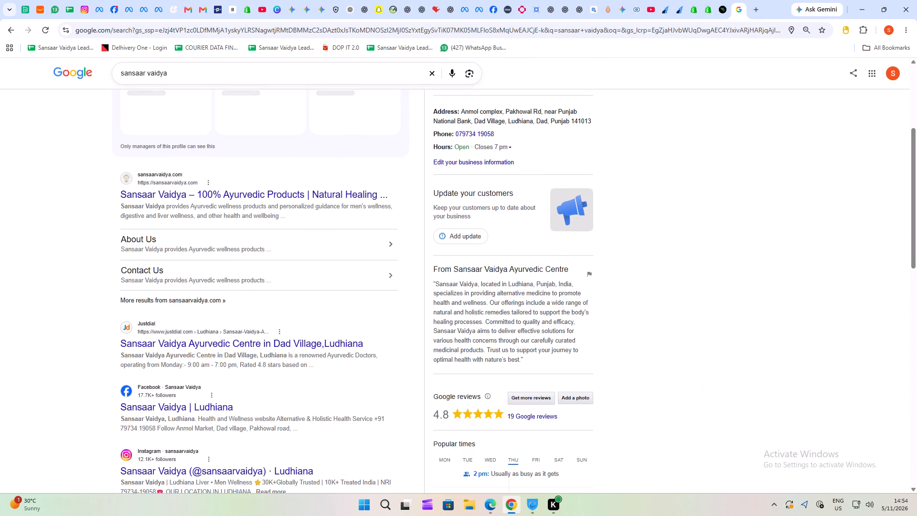
pyautogui.moveTo(436, 283); pyautogui.dragTo(521, 360)
pyautogui.rightClick(512, 360)
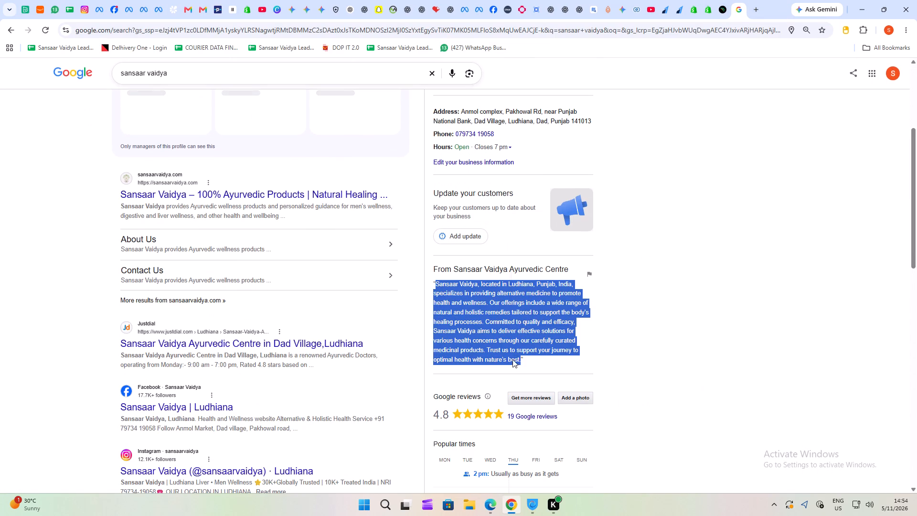
pyautogui.click(539, 225)
pyautogui.click(736, 10)
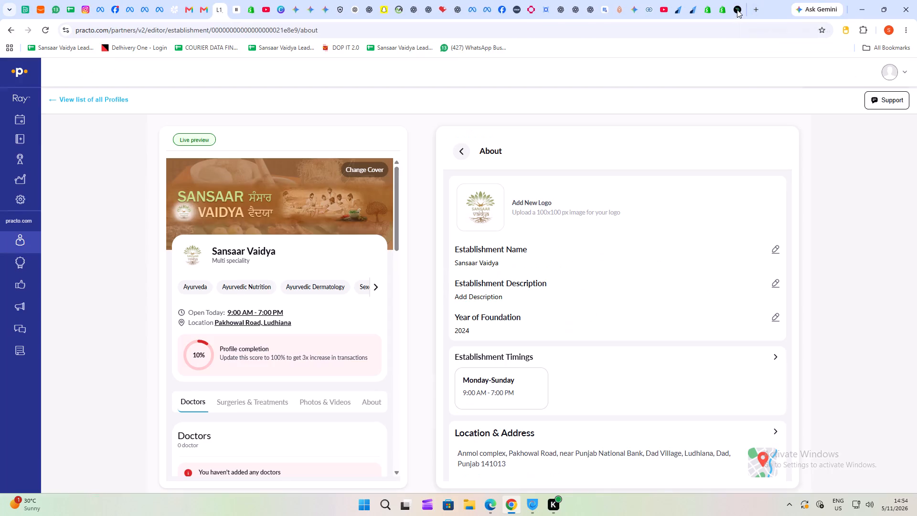
# Paste the copied business description as the Establishment Description and save it.
pyautogui.click(511, 289)
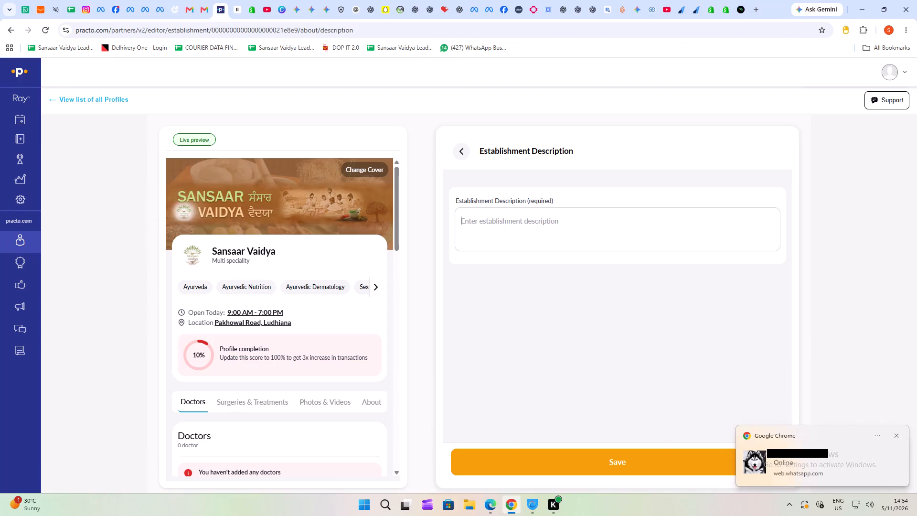
pyautogui.rightClick(518, 232)
pyautogui.click(552, 338)
pyautogui.click(595, 470)
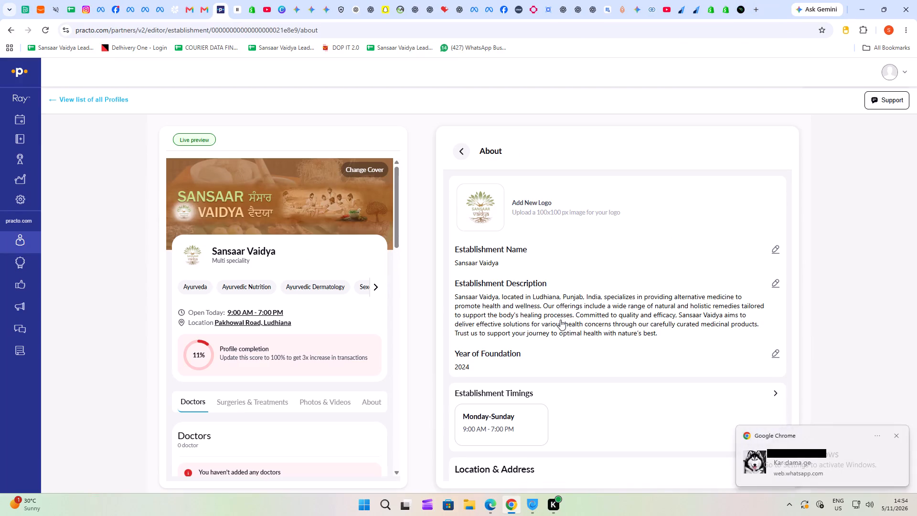
# Check the insurers offered for the establishment's Insurances without adding any, and return to the About details.
pyautogui.scroll(-6, 584, 325)
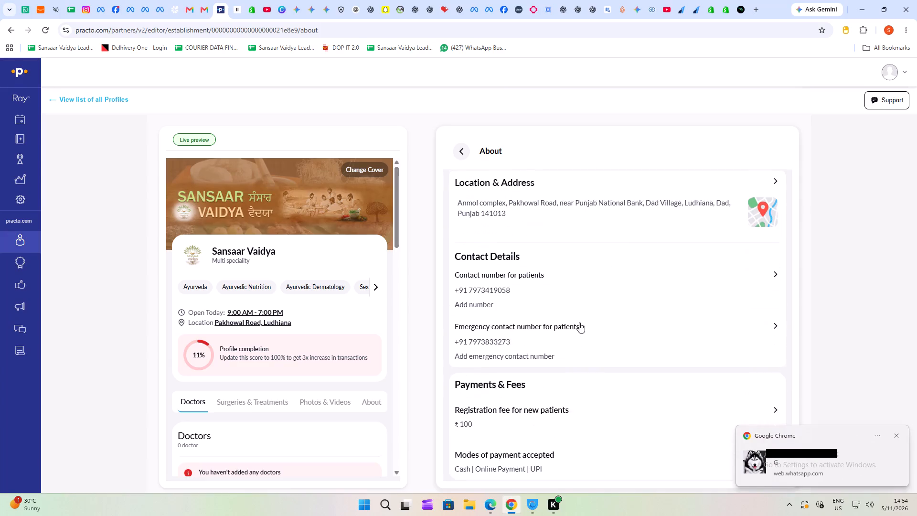
pyautogui.scroll(-5, 578, 319)
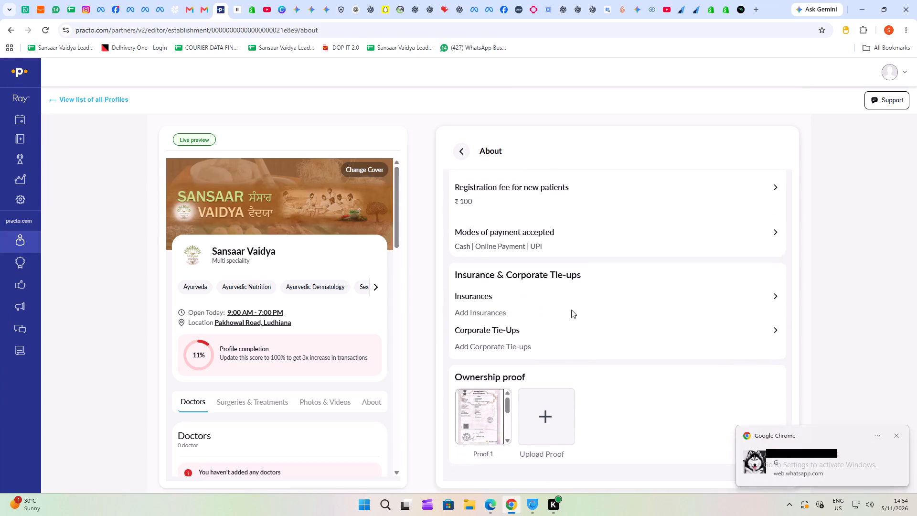
pyautogui.click(506, 308)
pyautogui.click(500, 311)
pyautogui.click(776, 301)
pyautogui.click(531, 193)
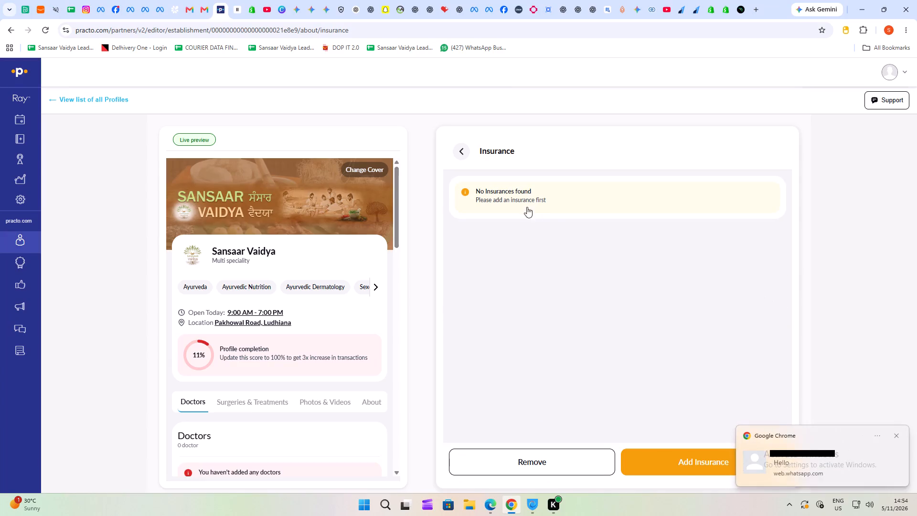
pyautogui.click(669, 464)
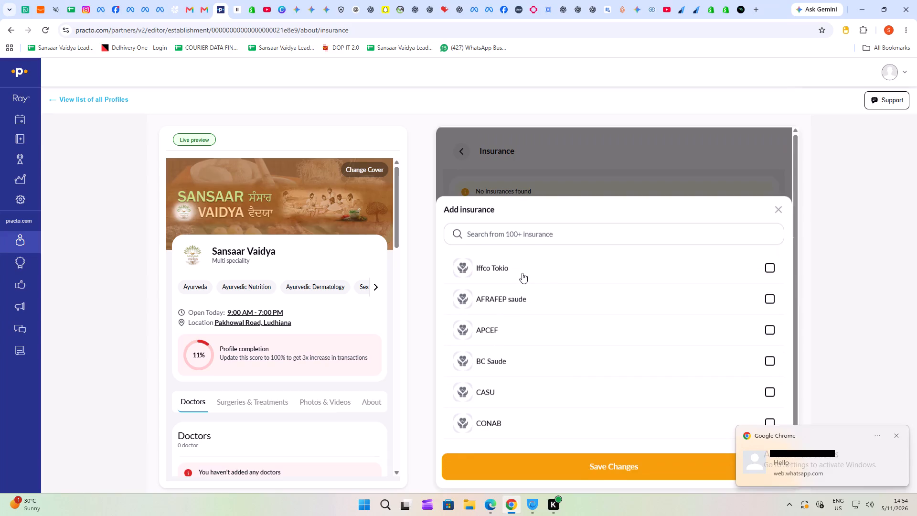
pyautogui.scroll(-19, 521, 313)
pyautogui.scroll(-7, 530, 309)
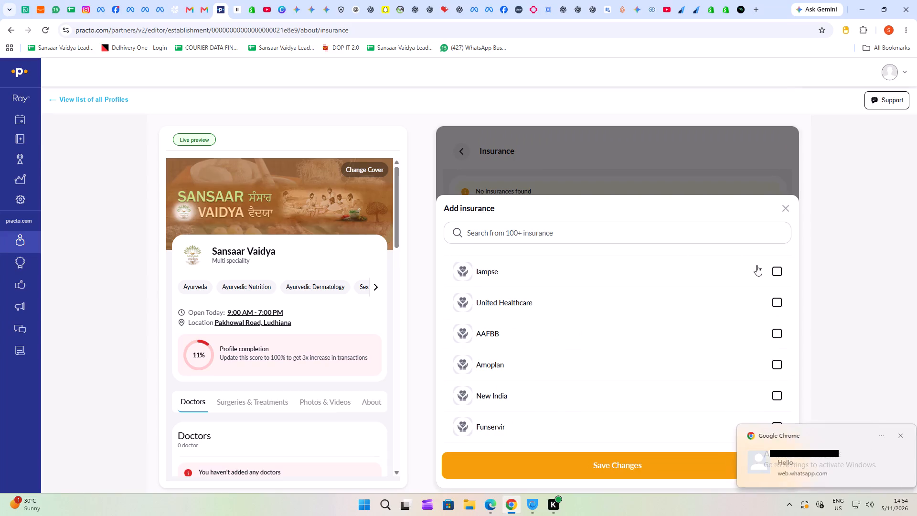
pyautogui.scroll(-7, 620, 368)
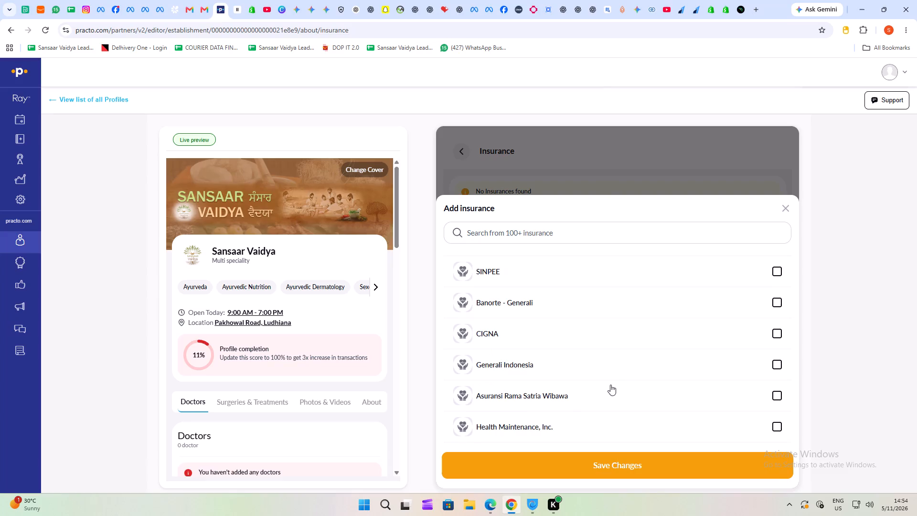
pyautogui.scroll(-6, 605, 379)
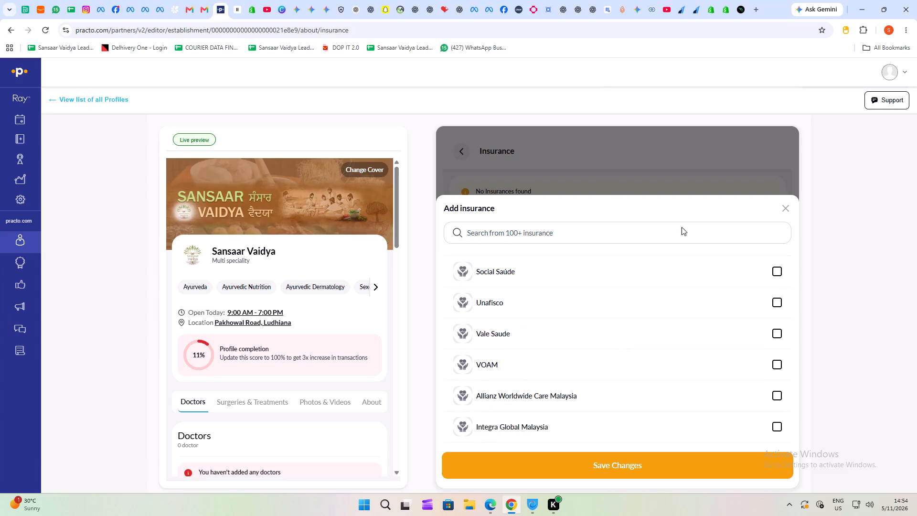
pyautogui.click(784, 209)
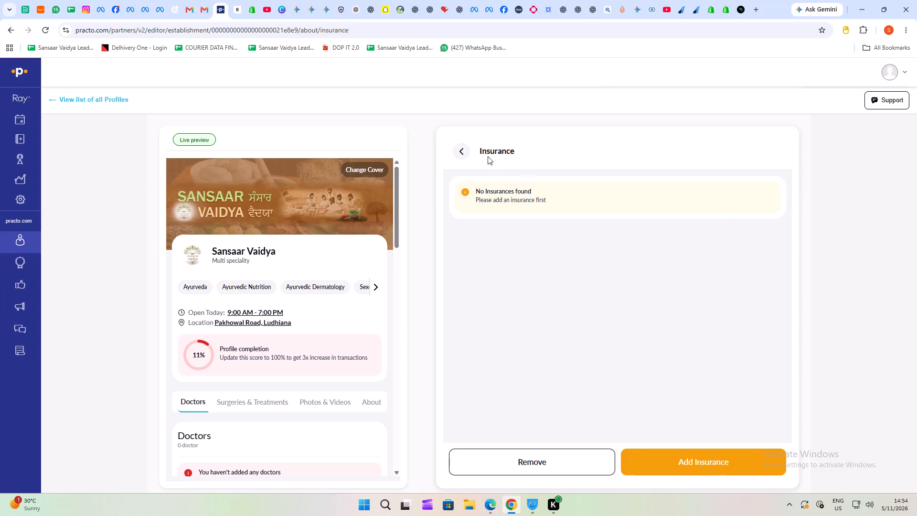
pyautogui.click(464, 146)
# Check the Search and add doctor form from the establishment's Doctors section without entering anyone, and return to the list of all profiles.
pyautogui.scroll(-6, 581, 311)
pyautogui.scroll(12, 565, 306)
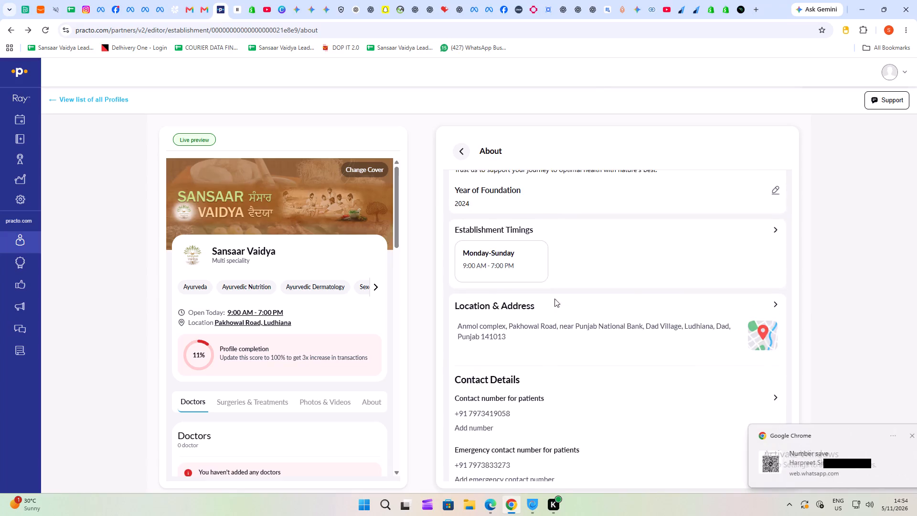
pyautogui.scroll(9, 554, 299)
pyautogui.click(458, 150)
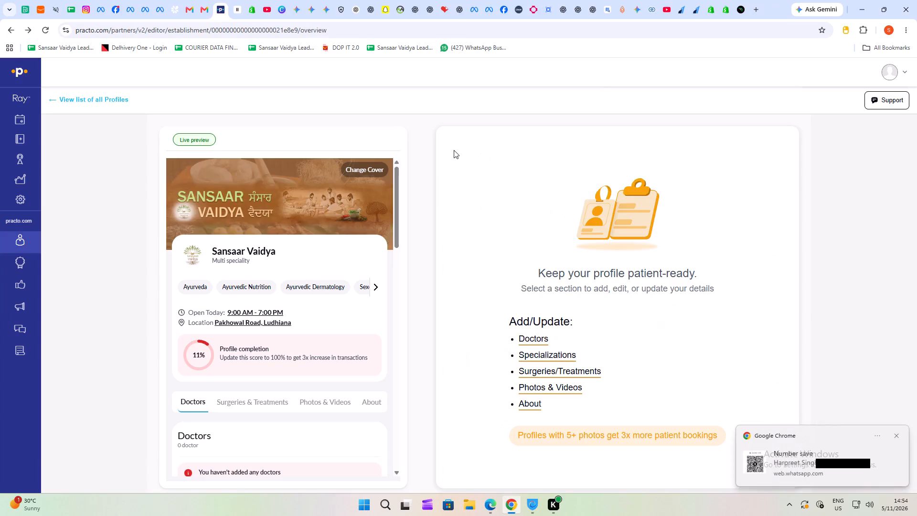
pyautogui.scroll(-3, 261, 213)
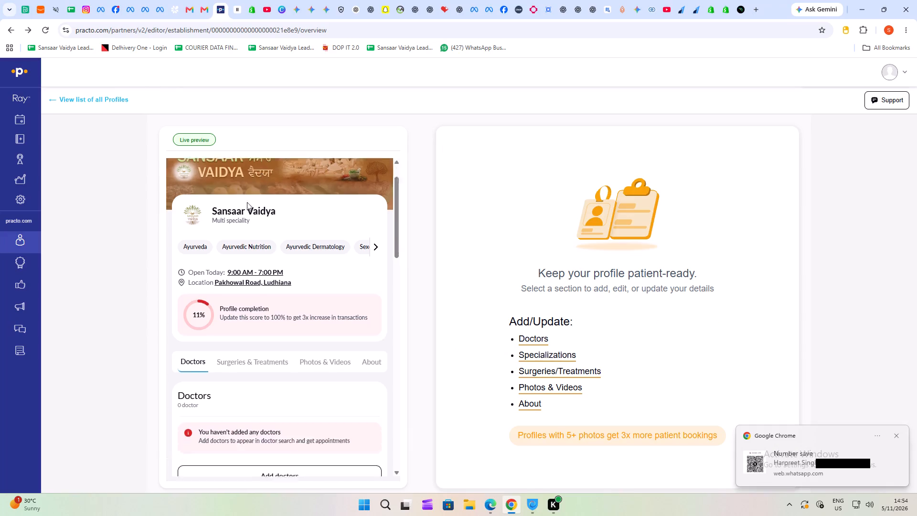
pyautogui.scroll(-2, 247, 202)
pyautogui.click(256, 279)
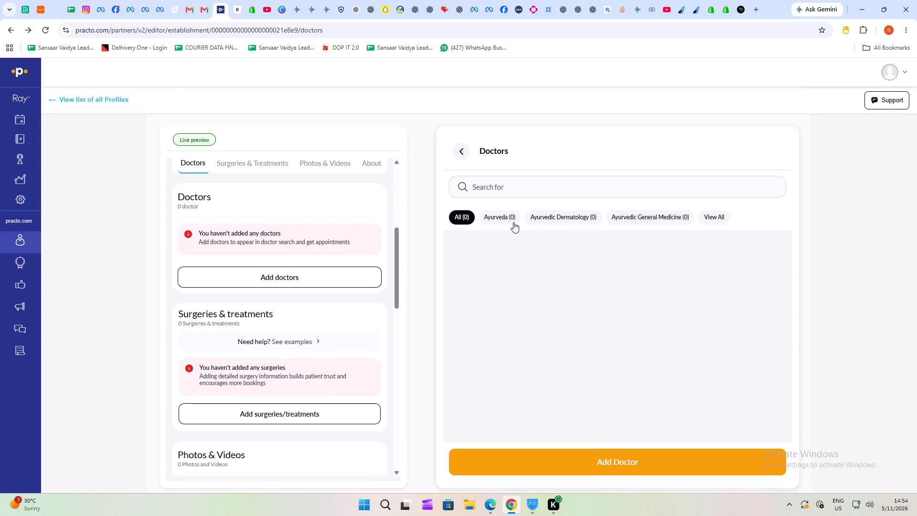
pyautogui.click(622, 464)
pyautogui.click(525, 212)
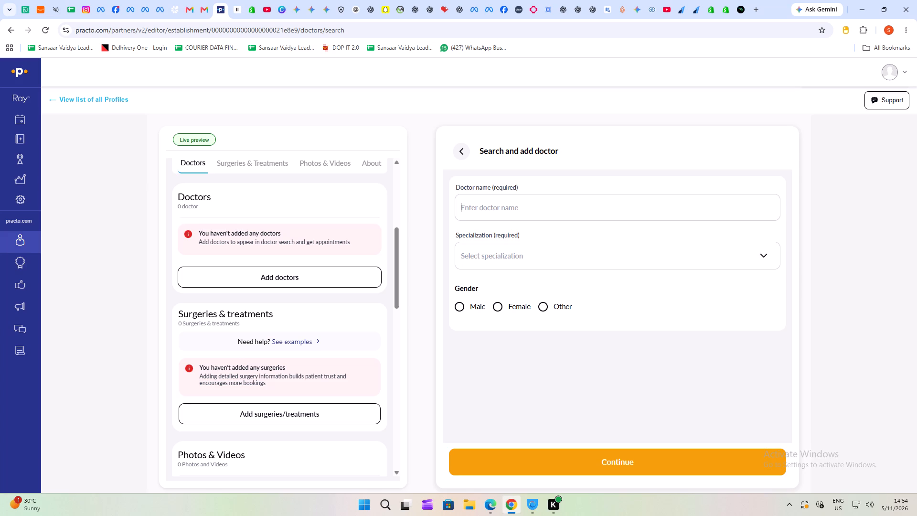
pyautogui.click(464, 146)
pyautogui.click(115, 101)
pyautogui.click(122, 99)
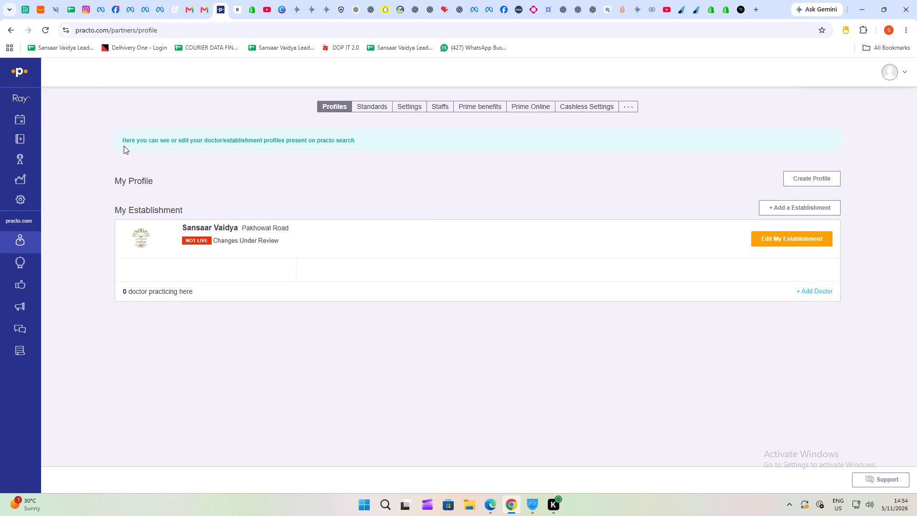
# Reload the Practo profiles page to refresh the listing status of the Sansaar Vaidya establishment.
pyautogui.click(46, 27)
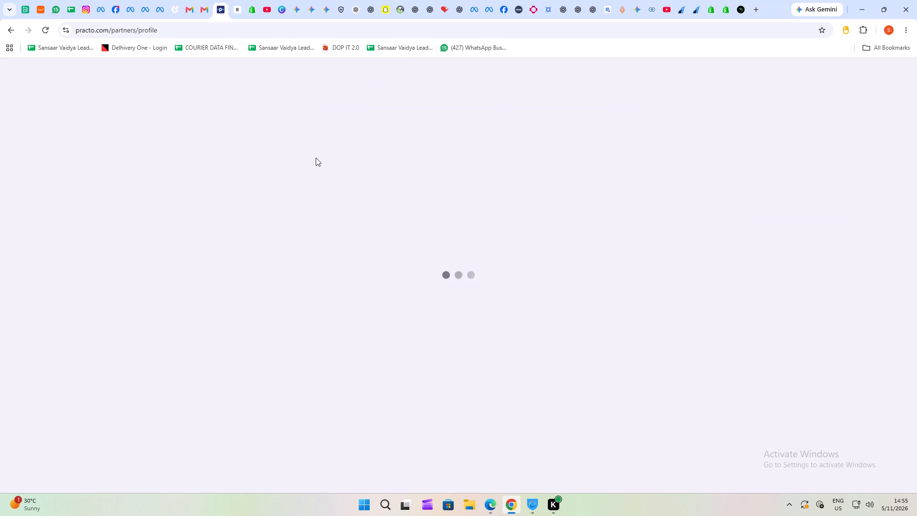